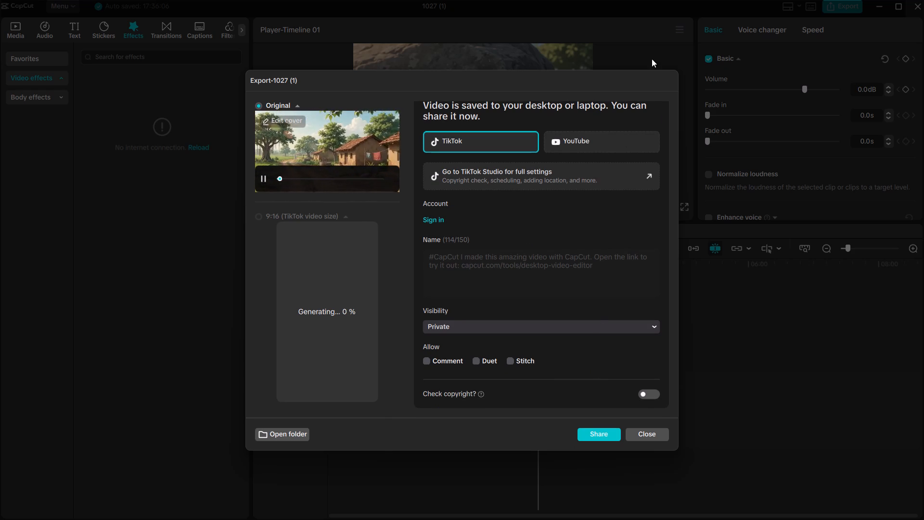
# Close the finished export dialog and minimise CapCut to get back to the desktop.
pyautogui.click(636, 433)
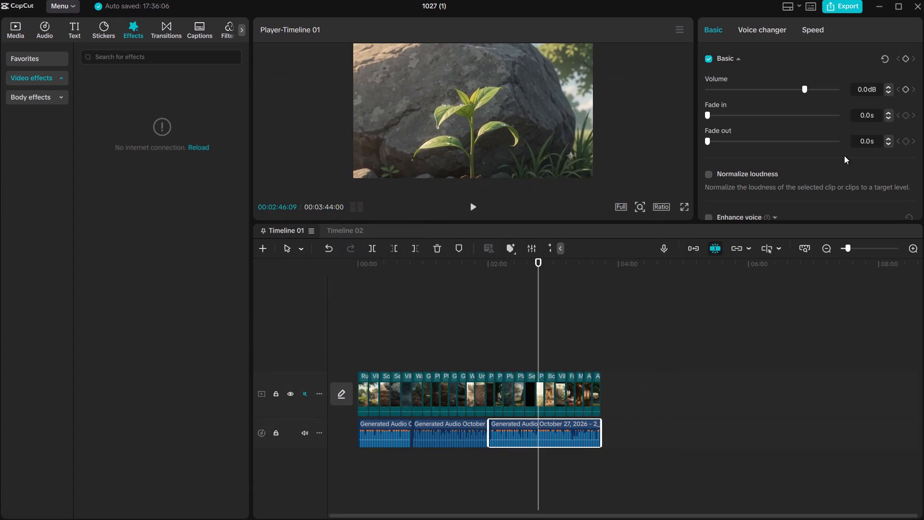
pyautogui.click(873, 1)
# Open the "seed to plant story" folder inside Video Plant > video and briefly play the exported MP3 file.
pyautogui.click(221, 334)
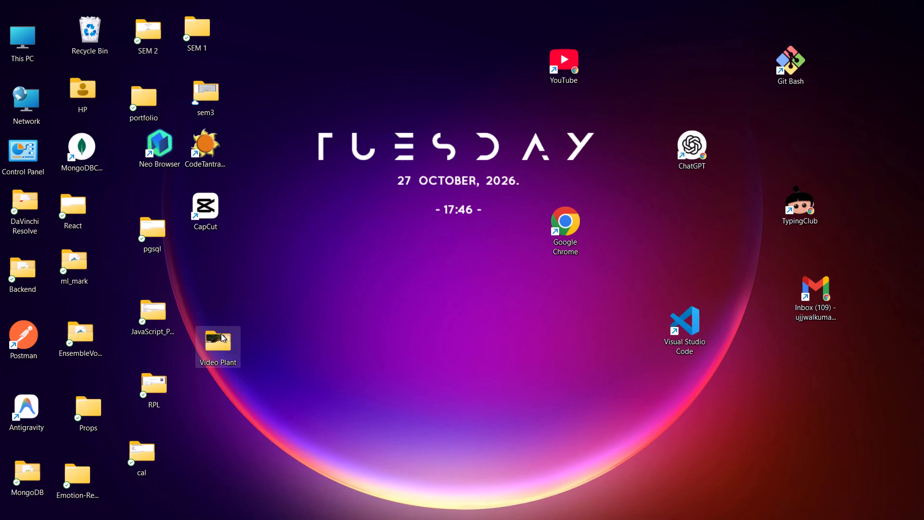
pyautogui.doubleClick(221, 334)
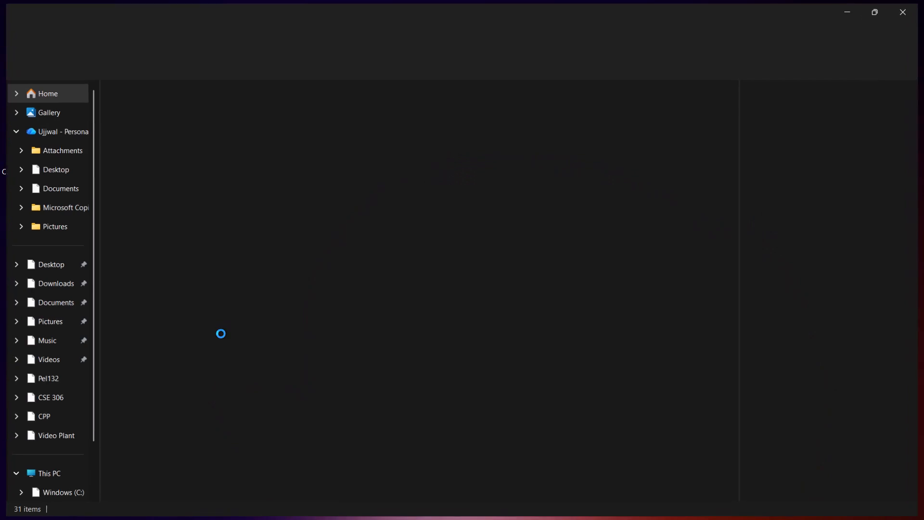
pyautogui.doubleClick(183, 125)
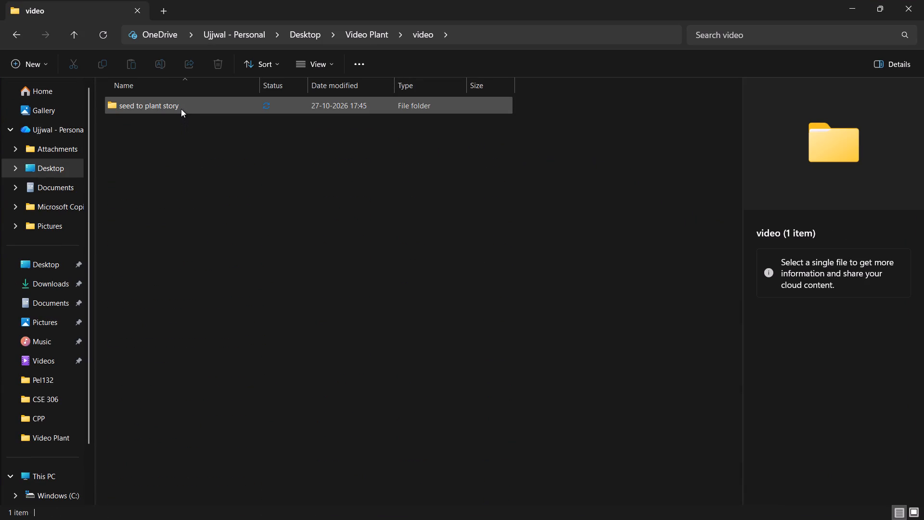
pyautogui.doubleClick(180, 112)
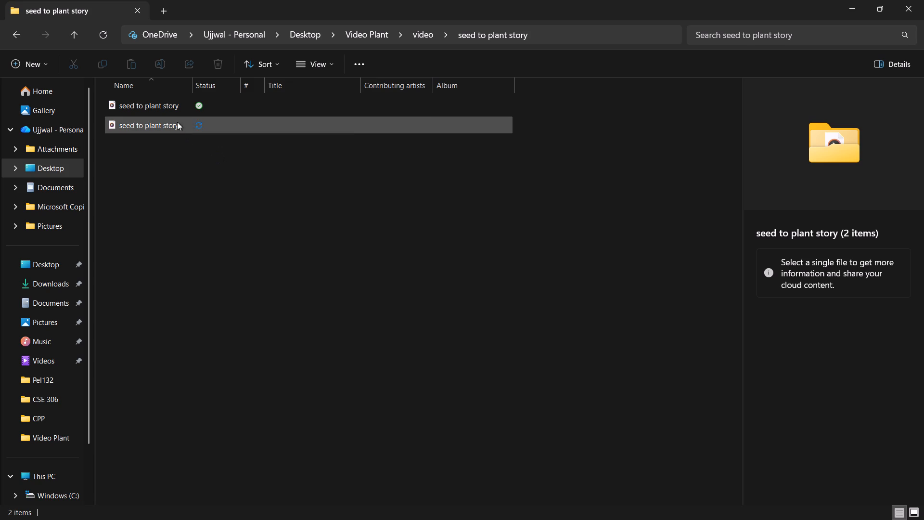
pyautogui.doubleClick(167, 110)
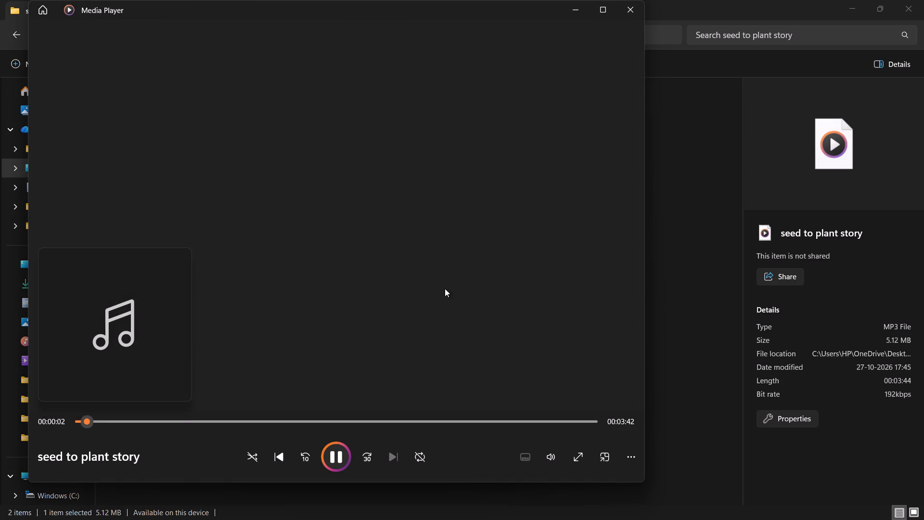
pyautogui.click(632, 14)
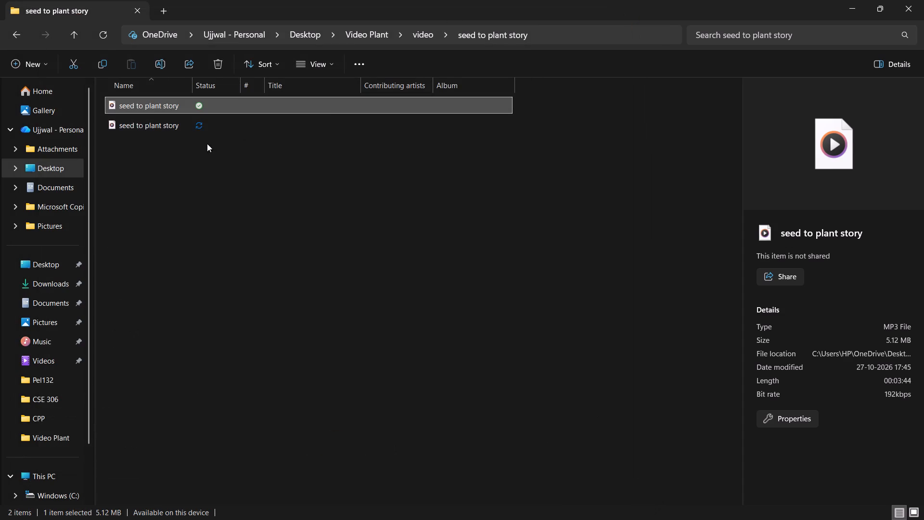
# Play the exported "seed to plant story" MP4, sampling it at several points through to the end, and close the player and folder.
pyautogui.doubleClick(203, 126)
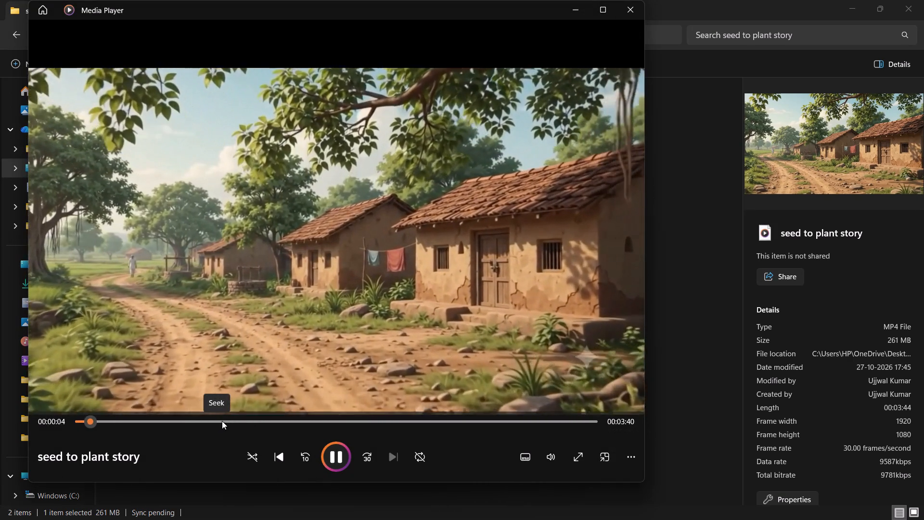
pyautogui.click(222, 421)
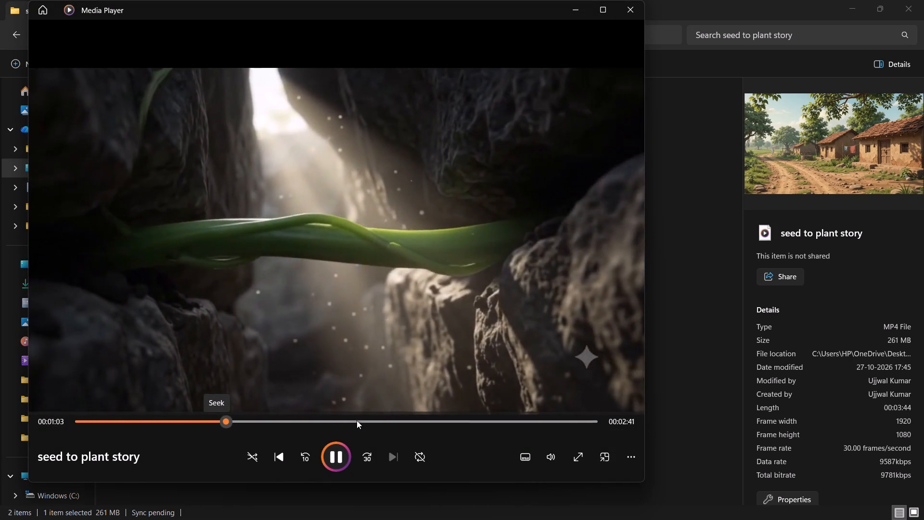
pyautogui.click(358, 421)
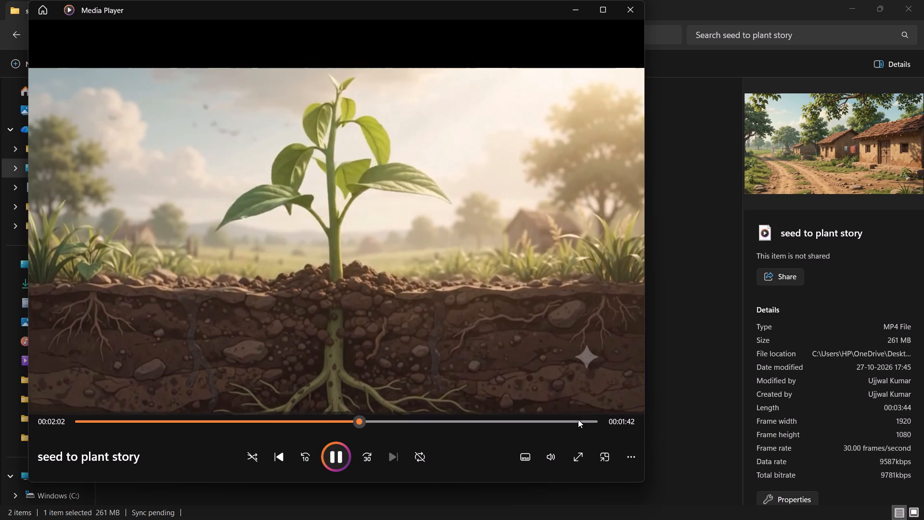
pyautogui.click(578, 419)
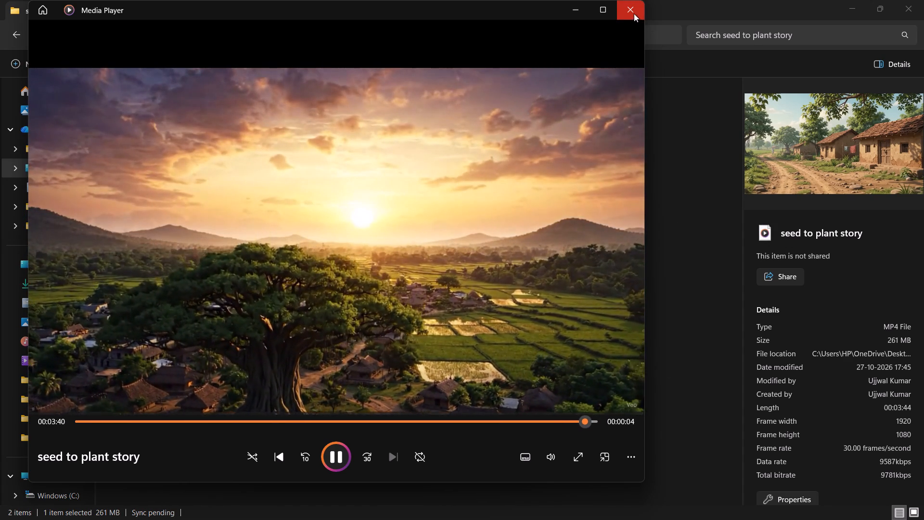
pyautogui.click(633, 15)
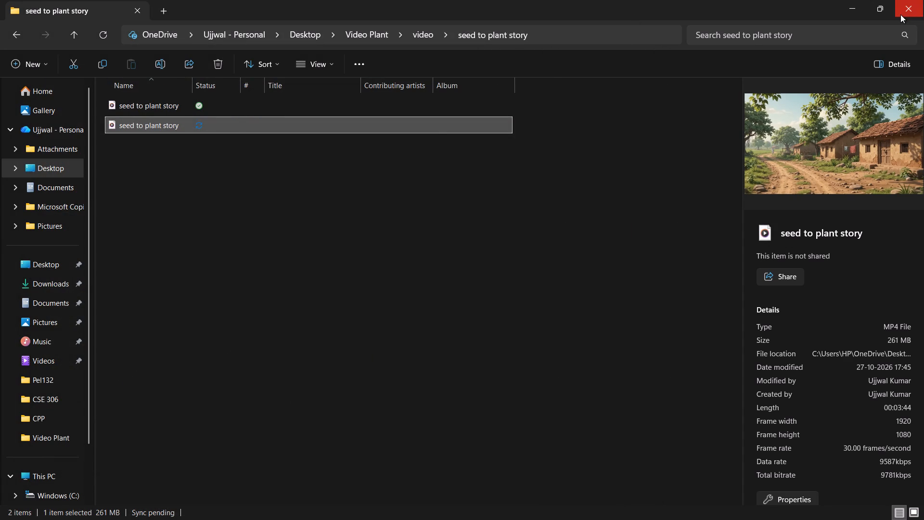
pyautogui.click(900, 14)
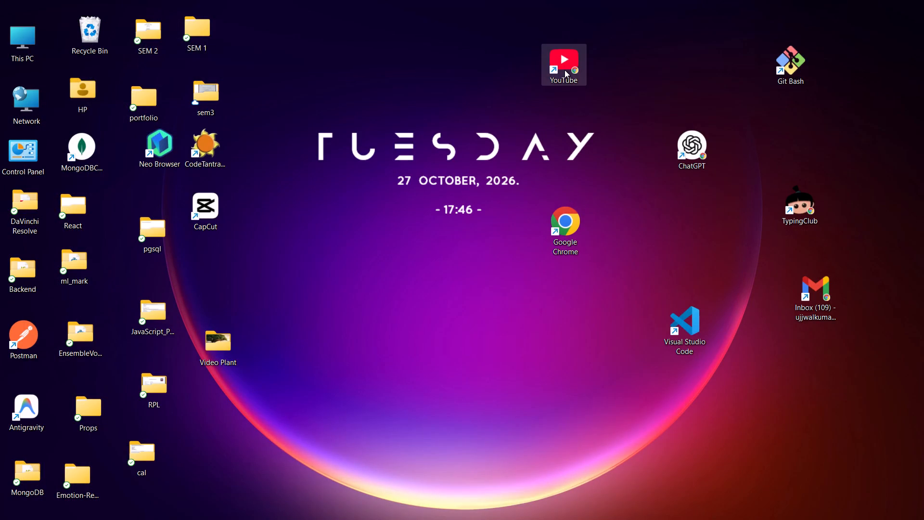
# Switch to YouTube in the browser and start a new video upload on the channel.
pyautogui.doubleClick(565, 70)
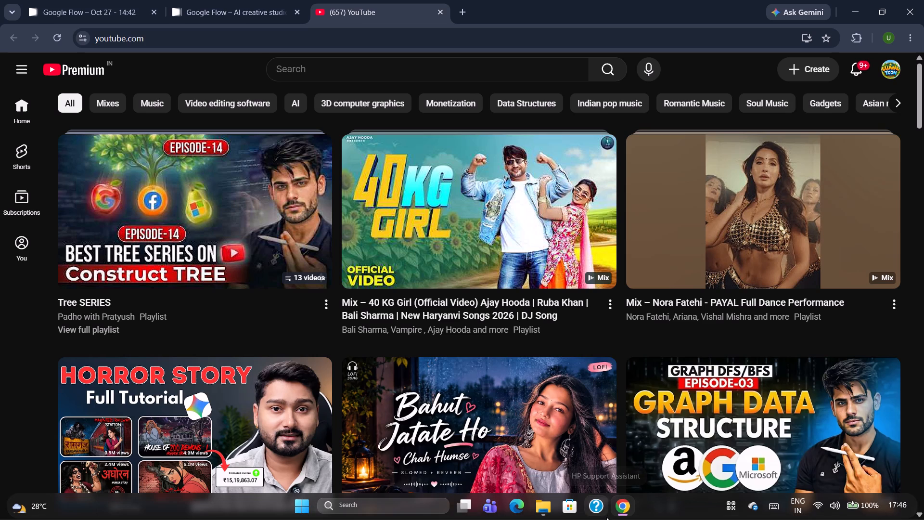
pyautogui.click(796, 65)
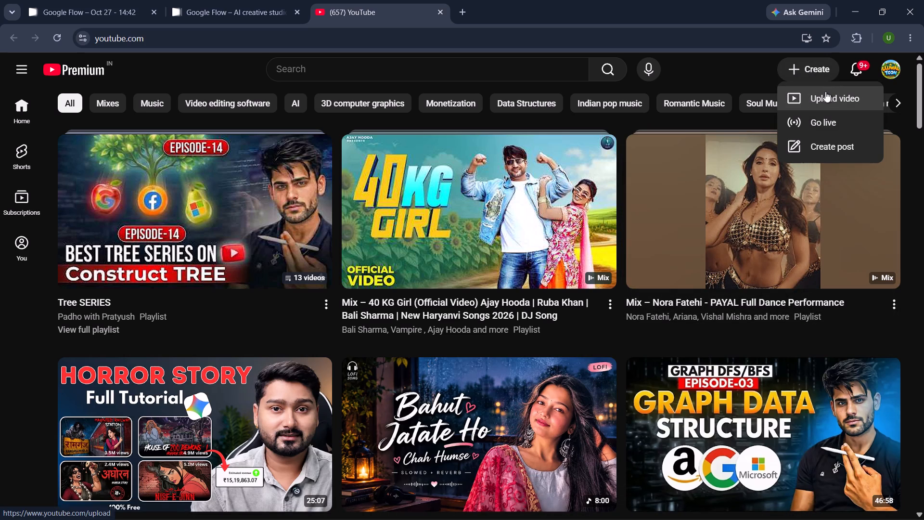
pyautogui.click(824, 91)
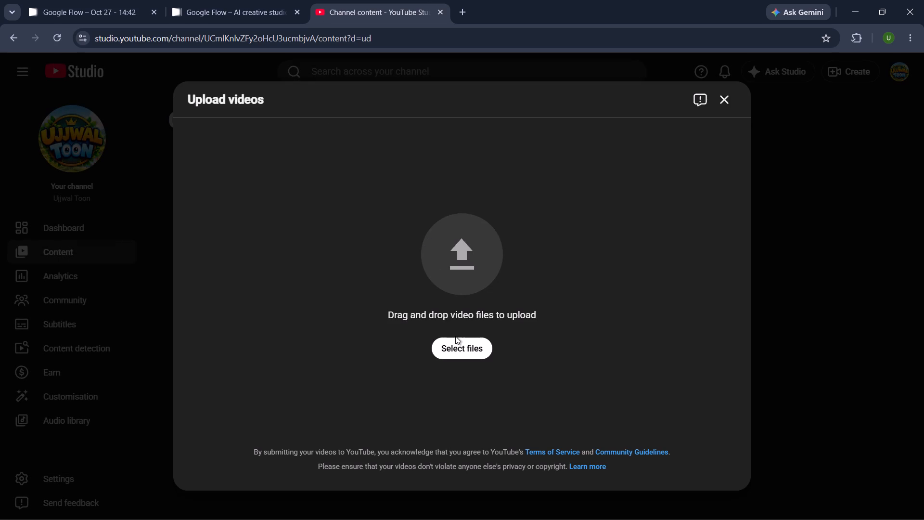
# Select the "seed to plant story" MP4 from Desktop > Video Plant > video > seed to plant story for upload.
pyautogui.click(455, 342)
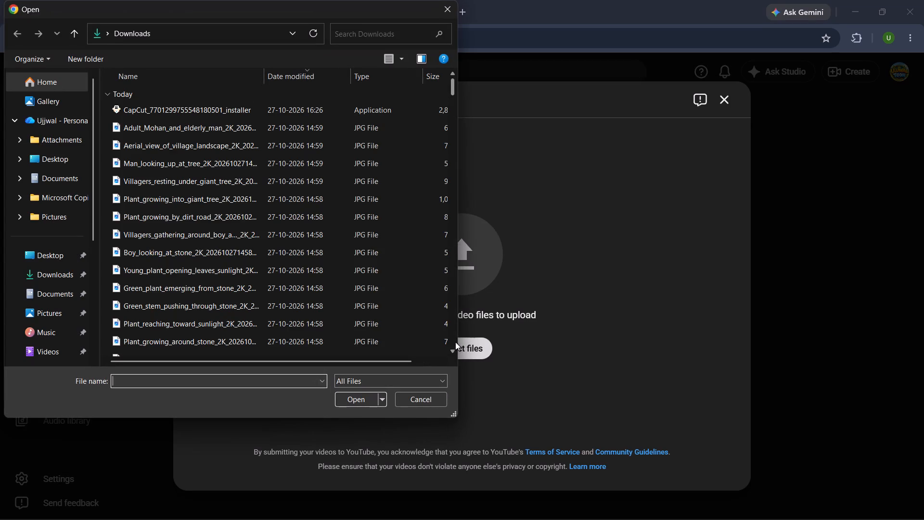
pyautogui.scroll(-1, 68, 277)
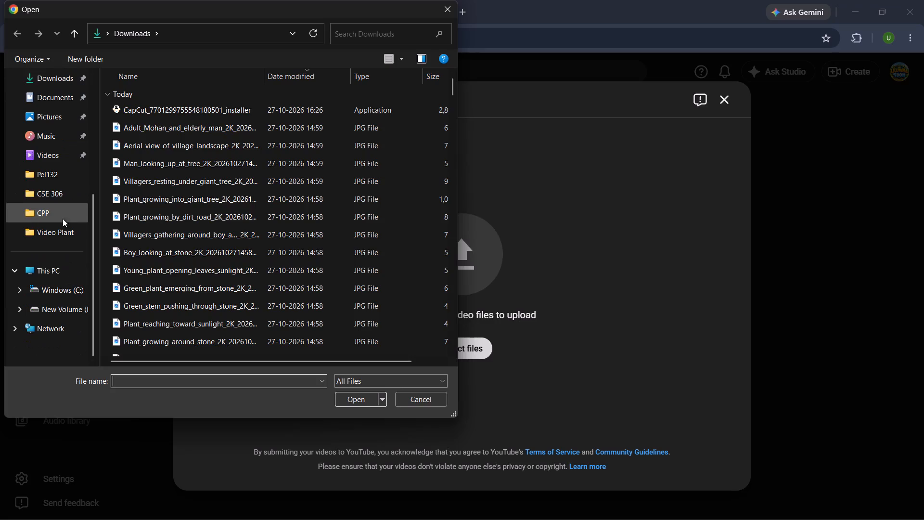
pyautogui.scroll(1, 59, 194)
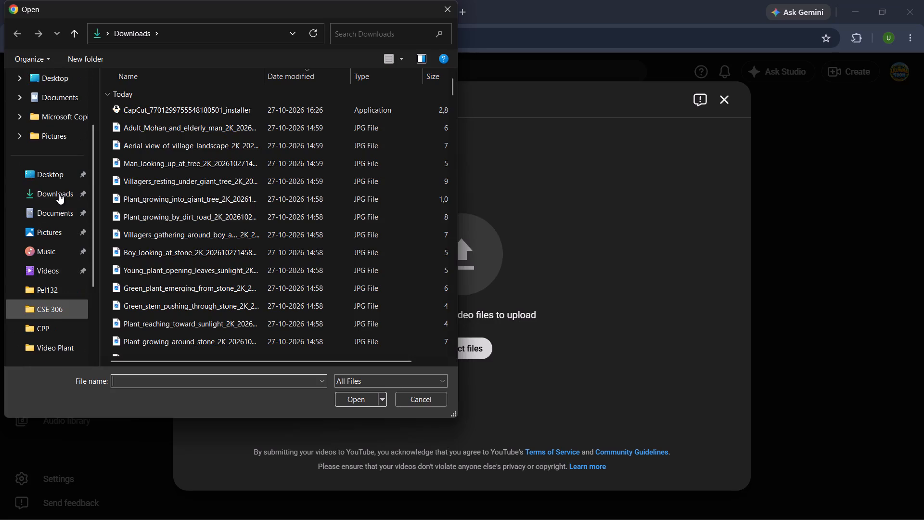
pyautogui.scroll(-1, 59, 194)
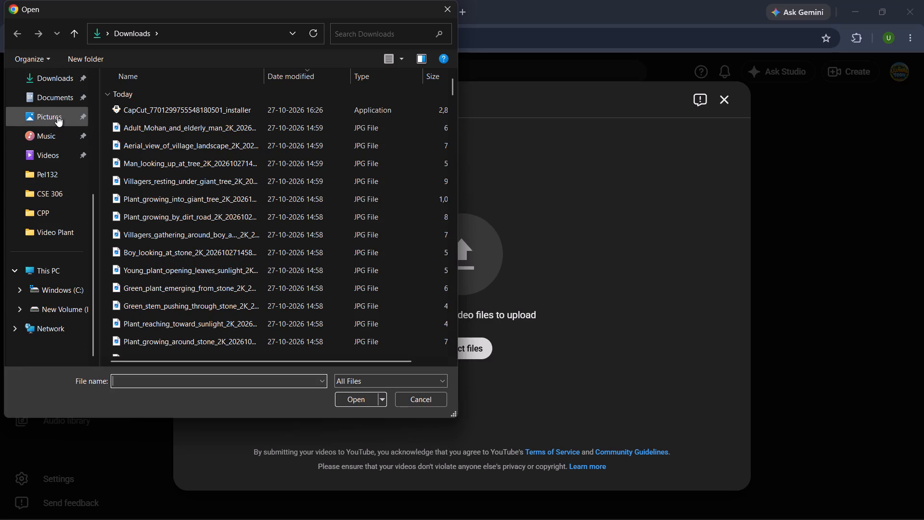
pyautogui.scroll(1, 60, 105)
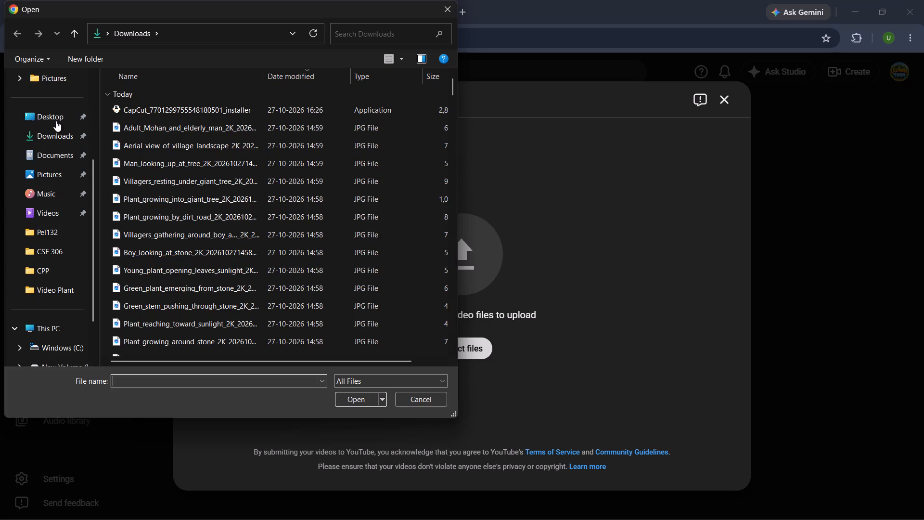
pyautogui.doubleClick(56, 121)
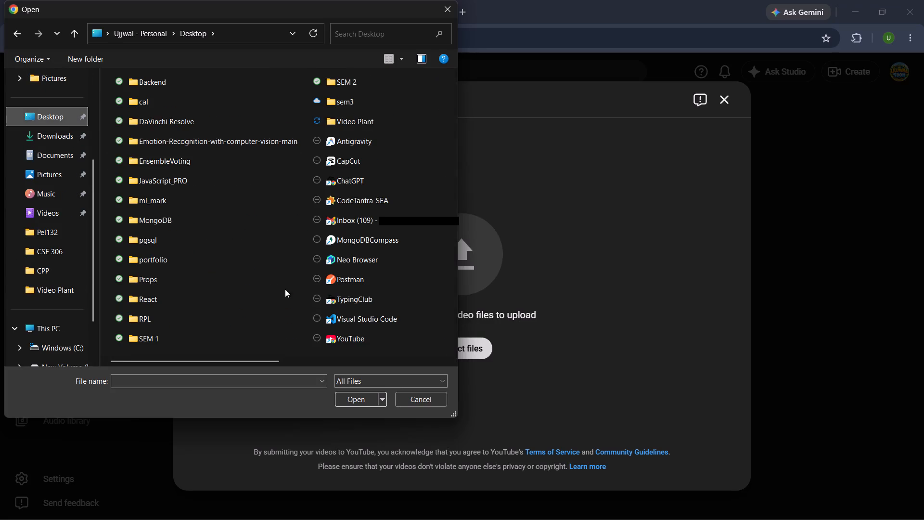
pyautogui.doubleClick(385, 124)
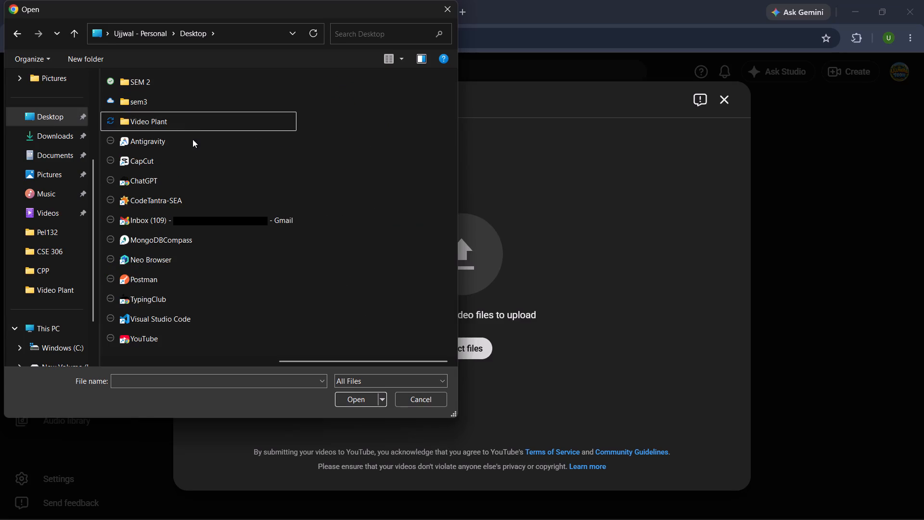
pyautogui.doubleClick(196, 119)
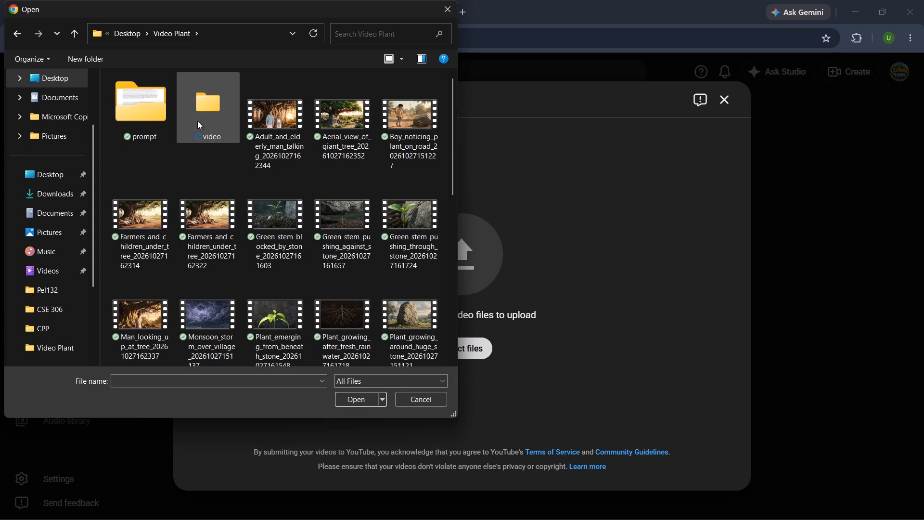
pyautogui.doubleClick(197, 121)
pyautogui.doubleClick(202, 99)
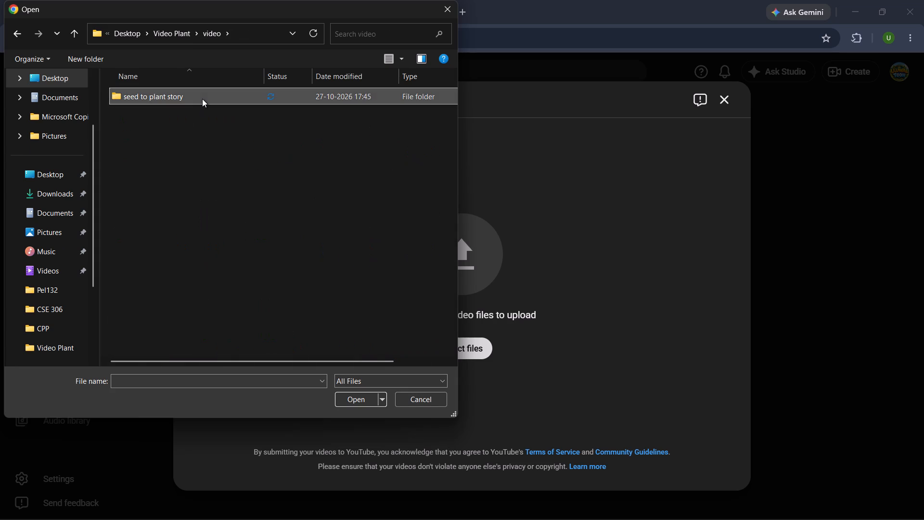
pyautogui.click(197, 117)
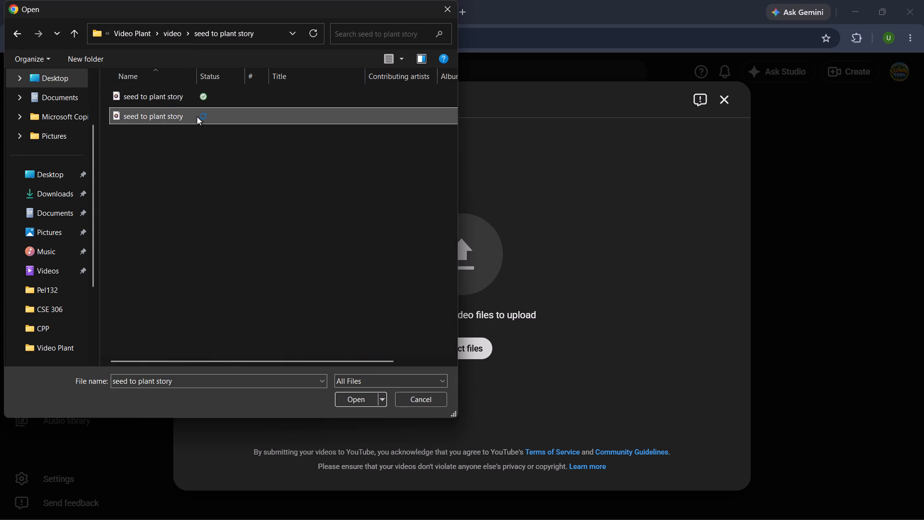
pyautogui.click(346, 401)
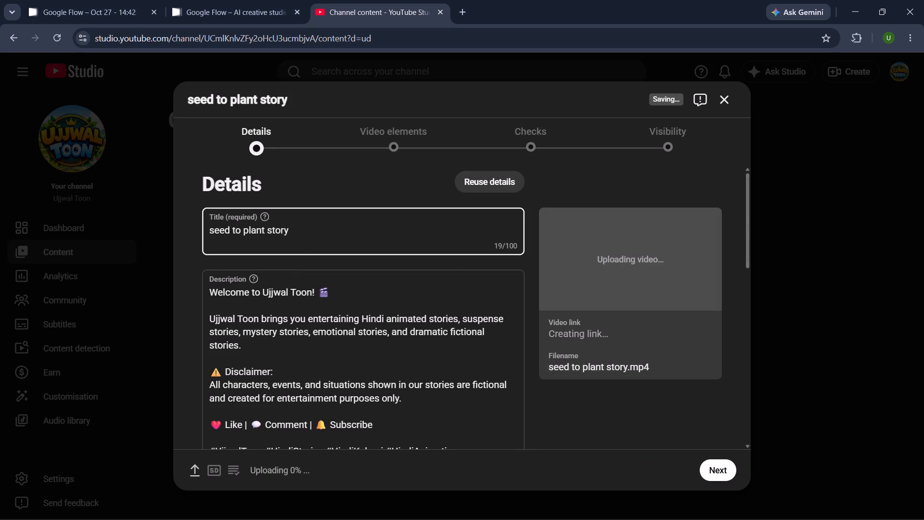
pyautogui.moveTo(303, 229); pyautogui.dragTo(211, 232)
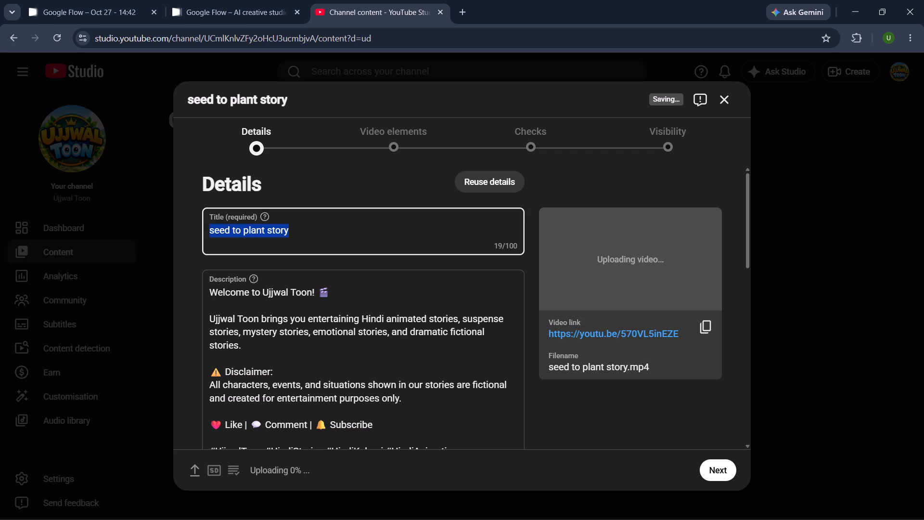
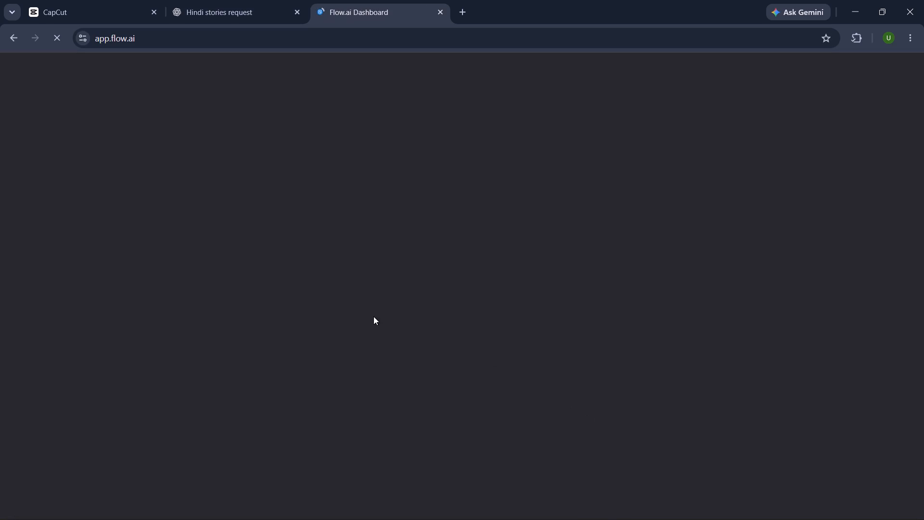
# Close the CapCut download guidance tab and return to the Flow.ai Dashboard tab.
pyautogui.click(70, 15)
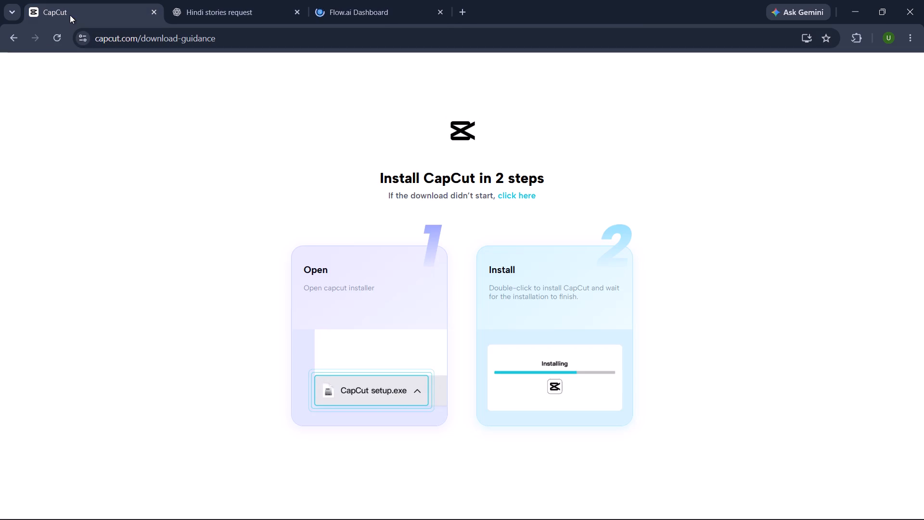
pyautogui.click(151, 12)
pyautogui.click(199, 13)
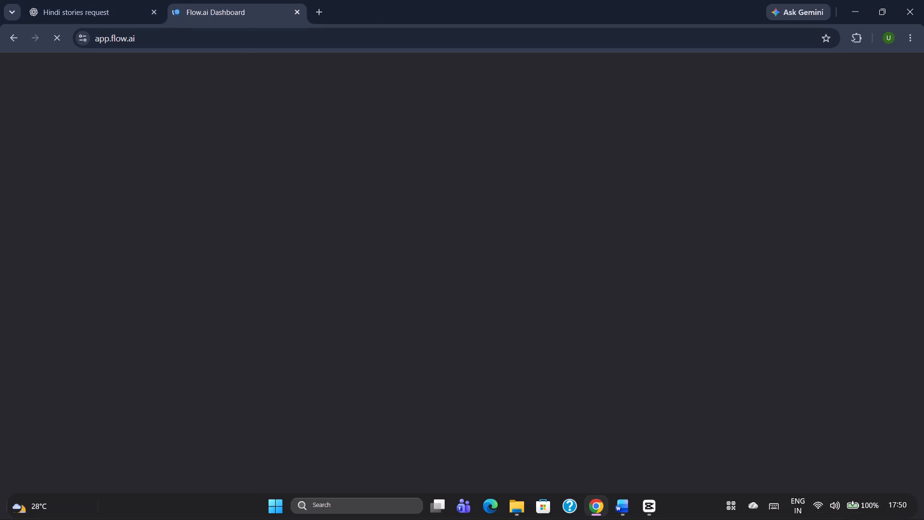
# Check the Wi-Fi connection and the available networks, rescan the list, and dismiss it without changing networks.
pyautogui.click(847, 504)
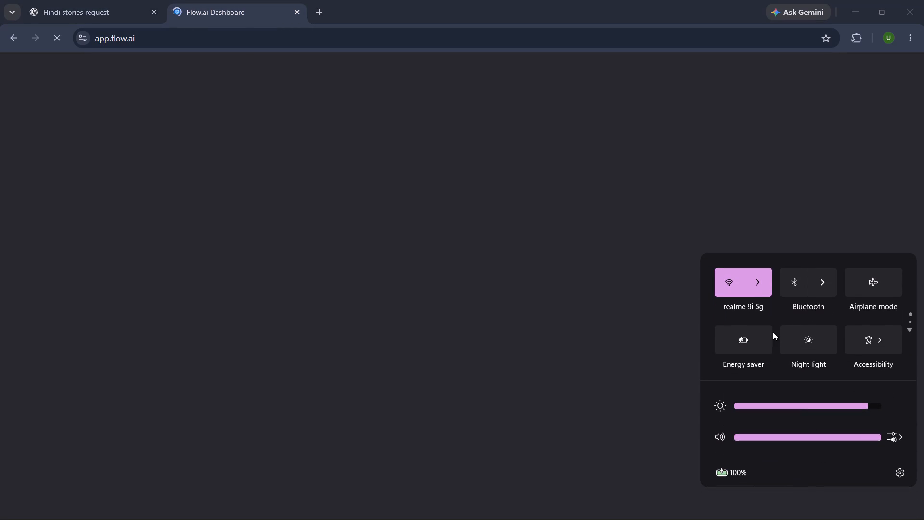
pyautogui.click(756, 285)
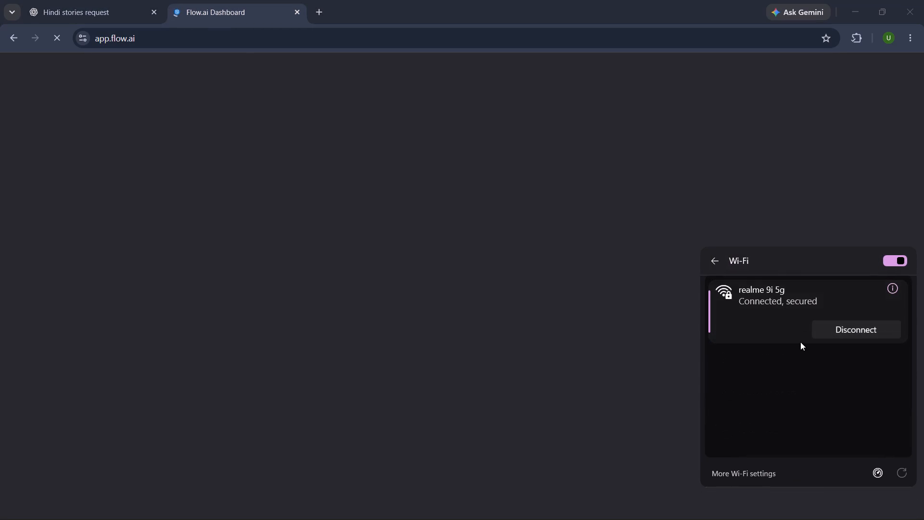
pyautogui.scroll(-1, 784, 369)
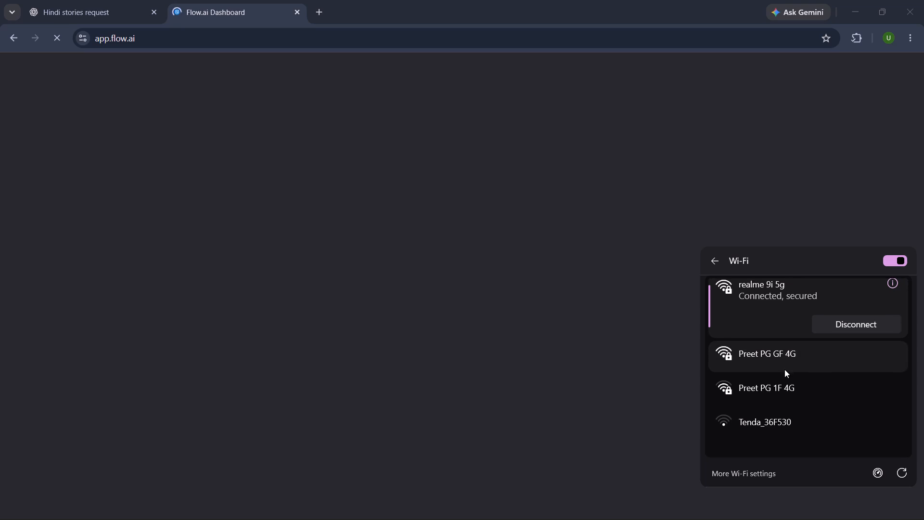
pyautogui.scroll(-2, 784, 369)
pyautogui.scroll(2, 784, 369)
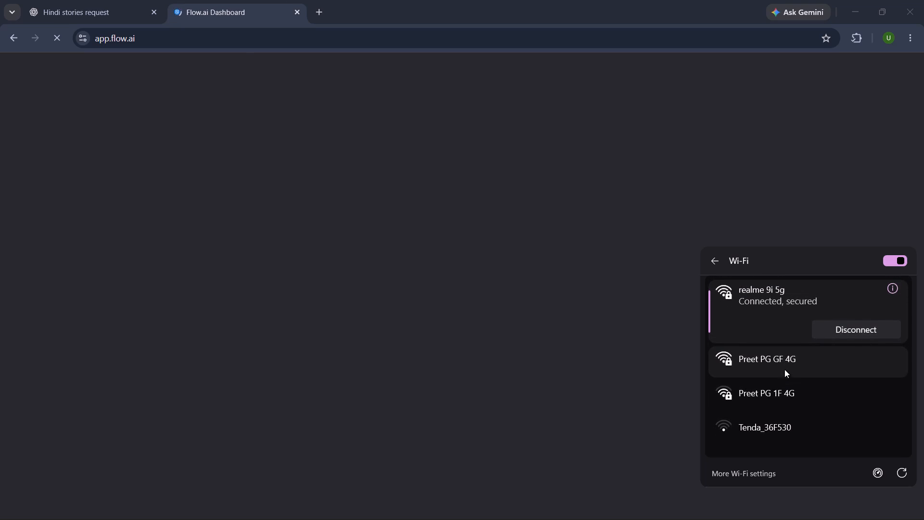
pyautogui.click(903, 473)
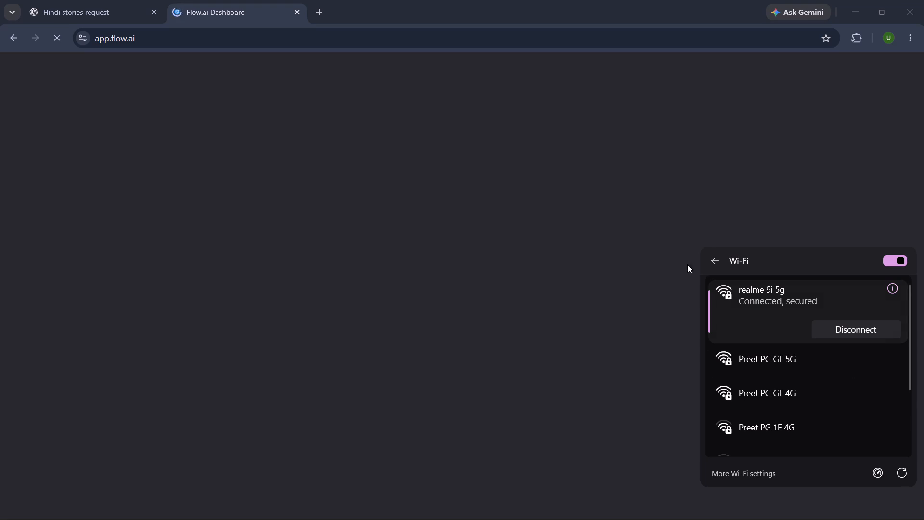
pyautogui.click(667, 241)
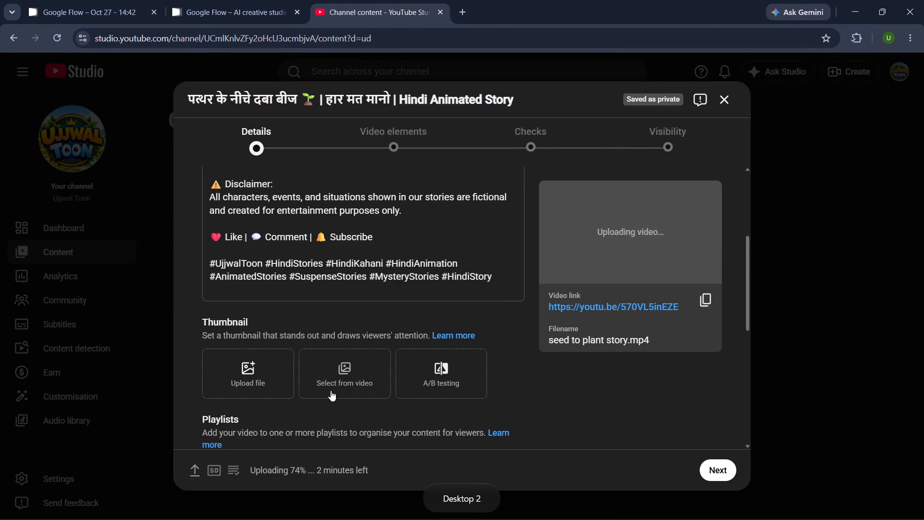
# In the YouTube Studio upload on Desktop 2, open the choice of a video frame for the thumbnail.
pyautogui.click(335, 385)
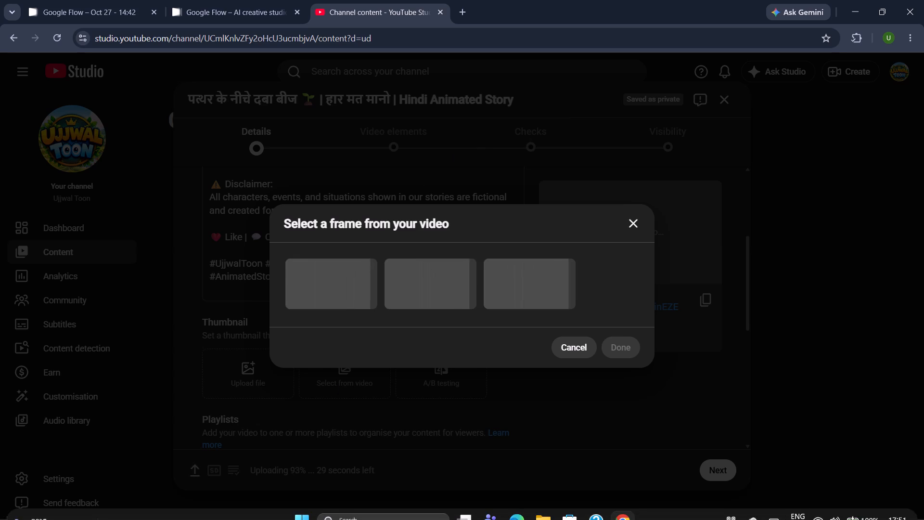
# Lower the display brightness to roughly two-thirds, then close the quick settings and the video frame picker.
pyautogui.click(853, 508)
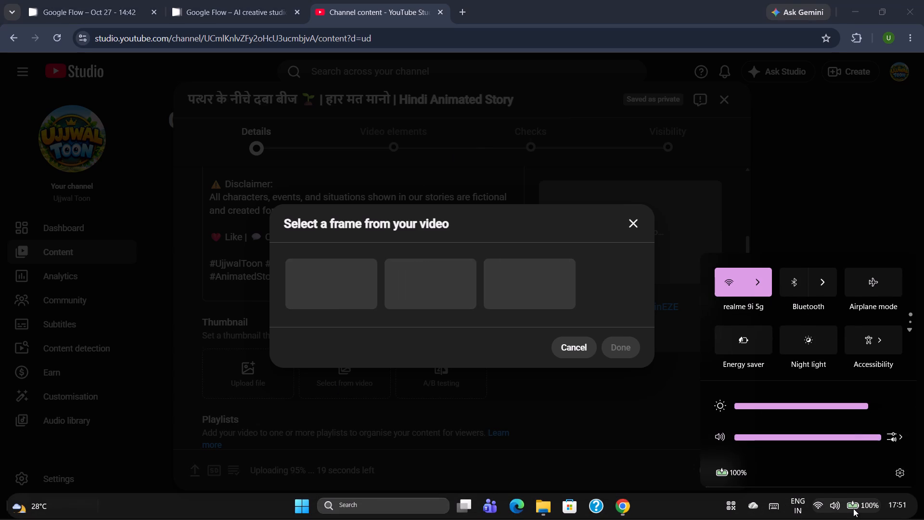
pyautogui.click(836, 399)
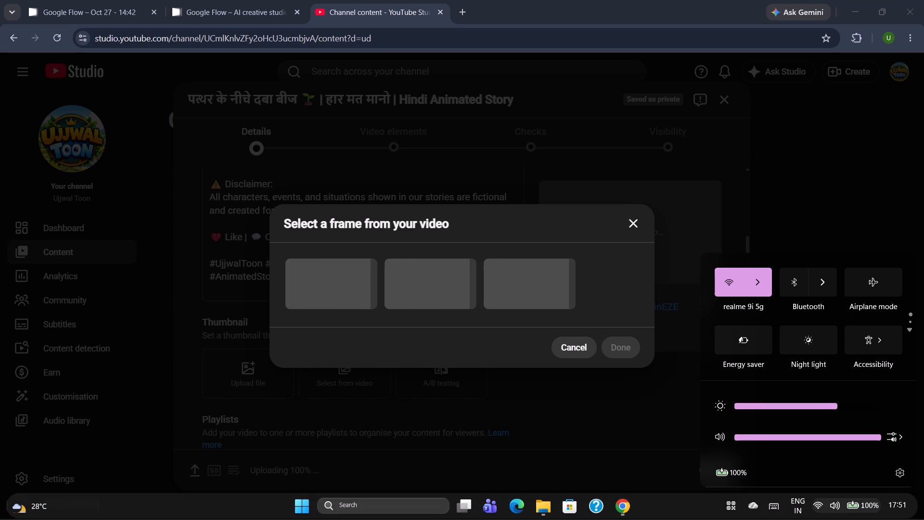
pyautogui.click(851, 509)
pyautogui.click(782, 166)
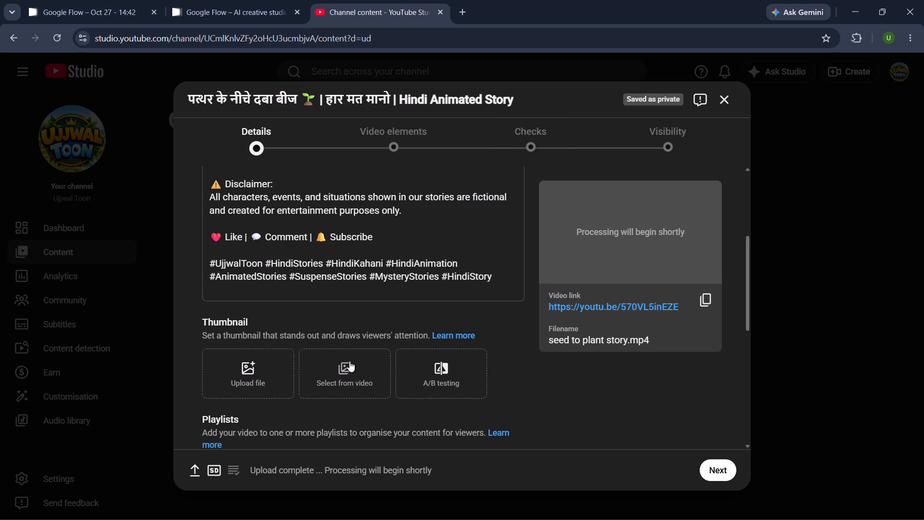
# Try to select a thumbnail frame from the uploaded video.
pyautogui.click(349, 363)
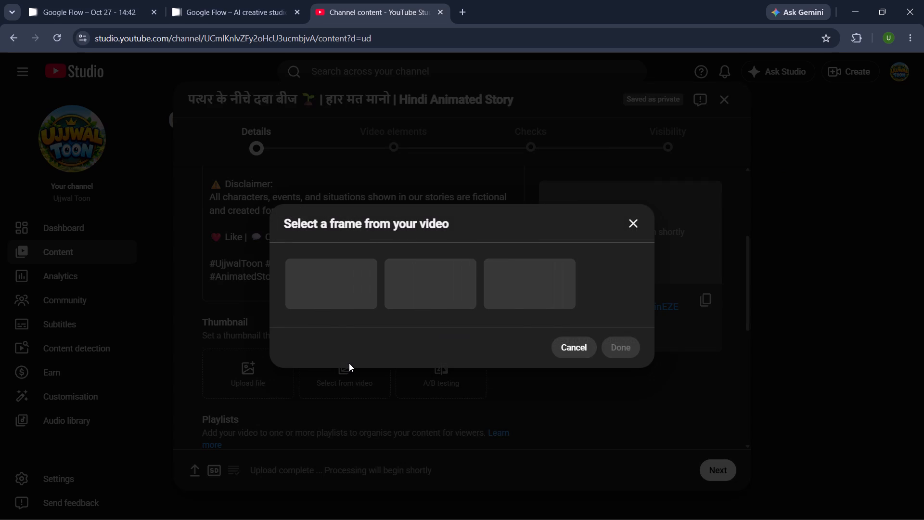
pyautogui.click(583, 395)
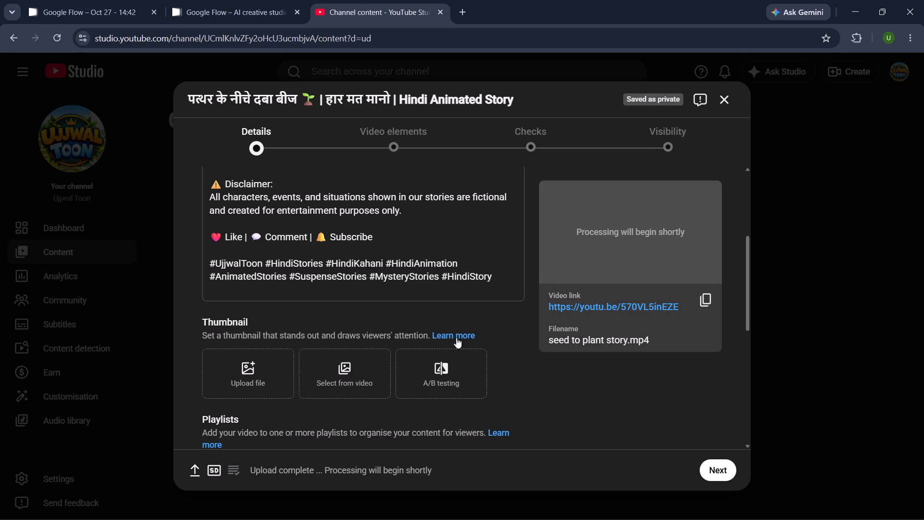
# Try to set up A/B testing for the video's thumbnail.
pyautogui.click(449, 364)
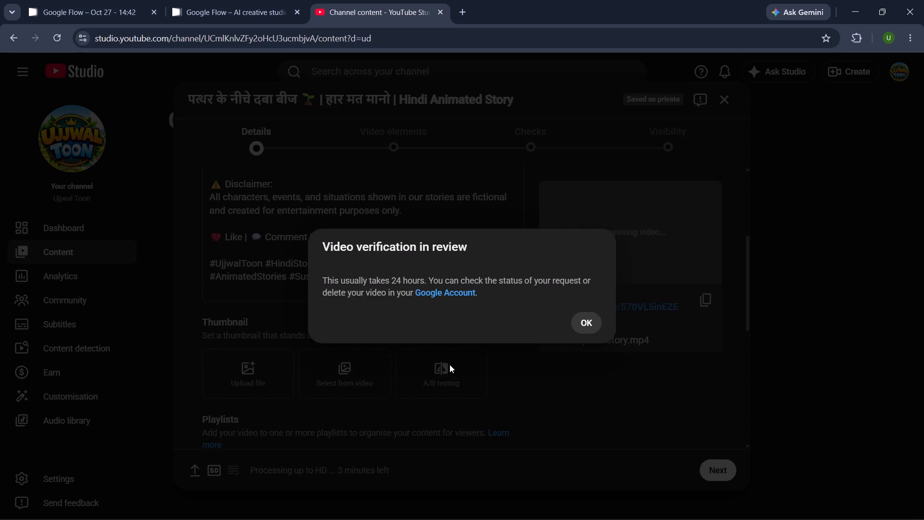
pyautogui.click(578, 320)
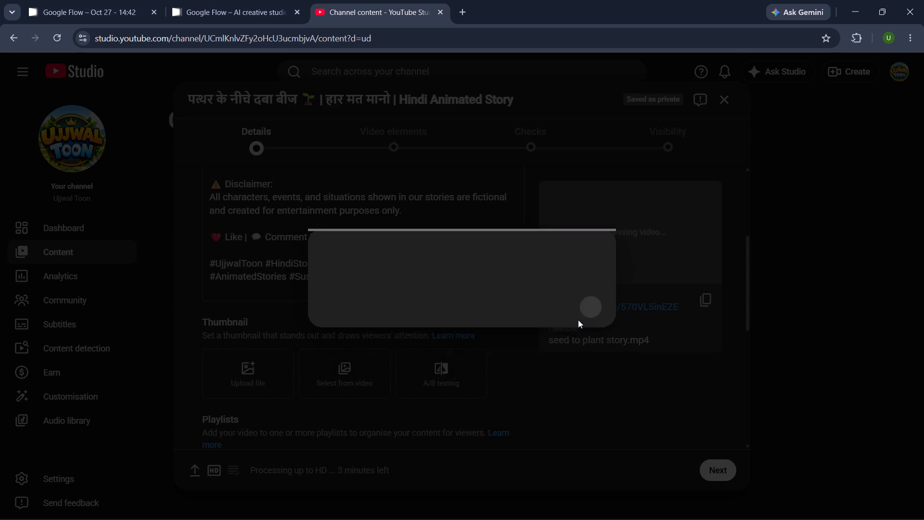
# Open the thumbnail frame picker for the "seed to plant story" video.
pyautogui.click(330, 375)
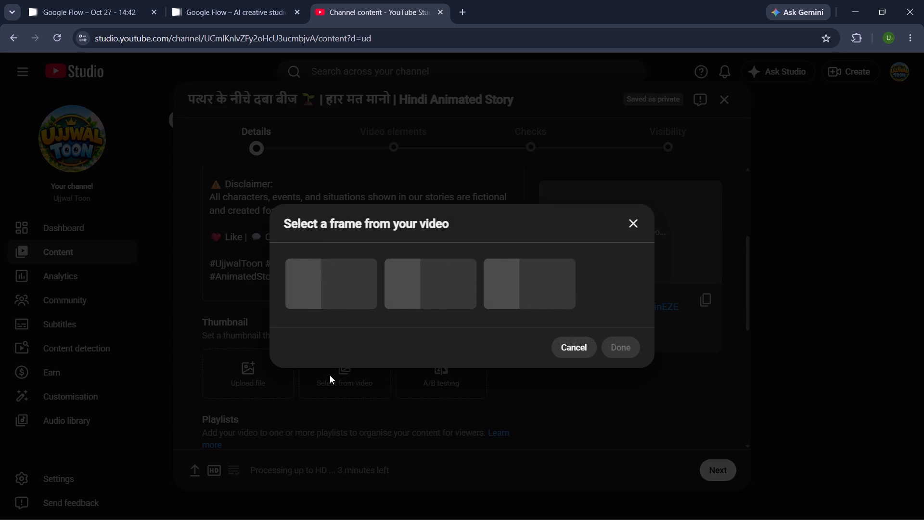
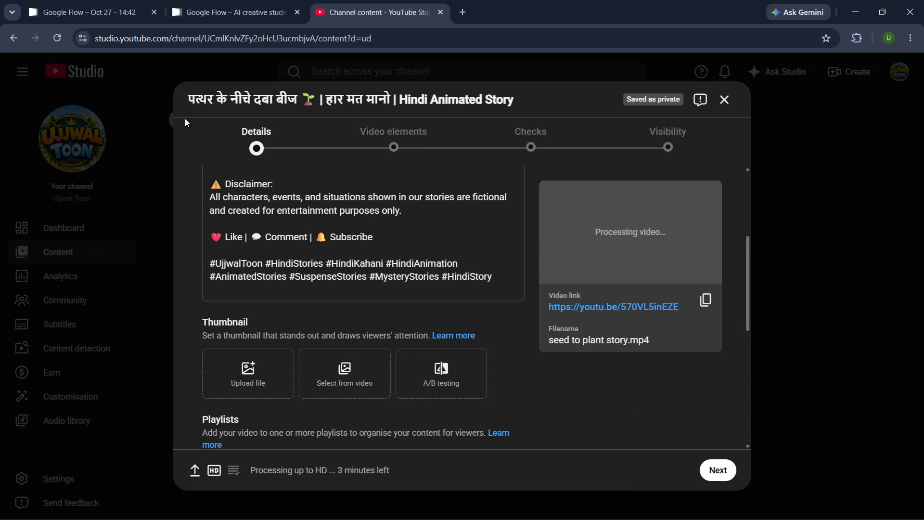
# Open the selection of frames from the uploaded video for its thumbnail.
pyautogui.click(354, 387)
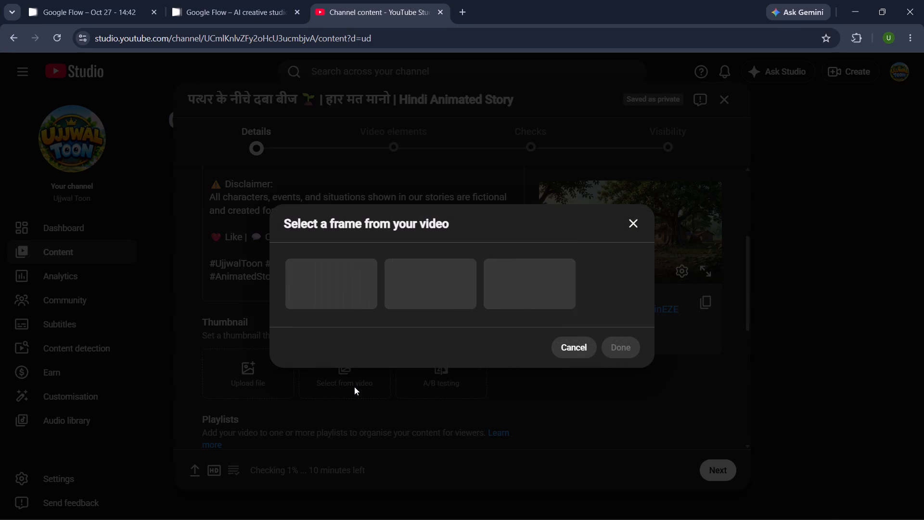
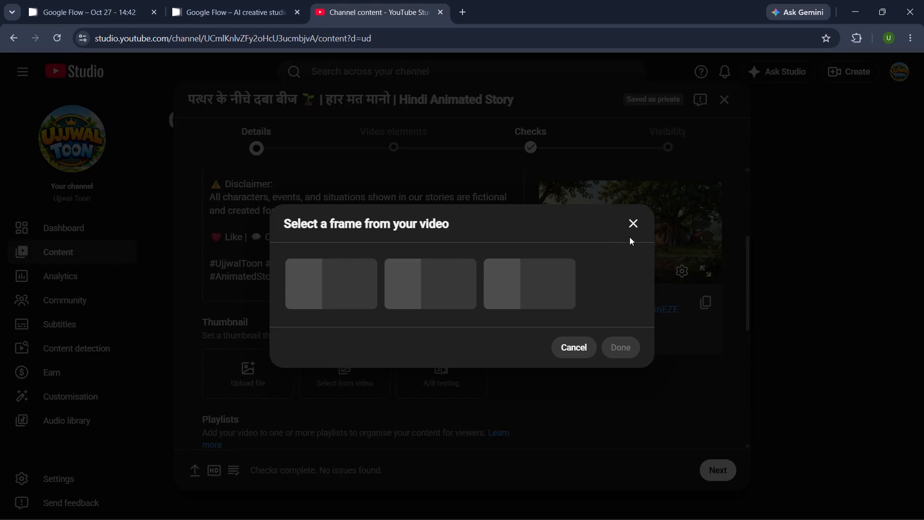
# Leave the thumbnail frame selection without choosing a frame and play the uploaded video's preview.
pyautogui.click(634, 226)
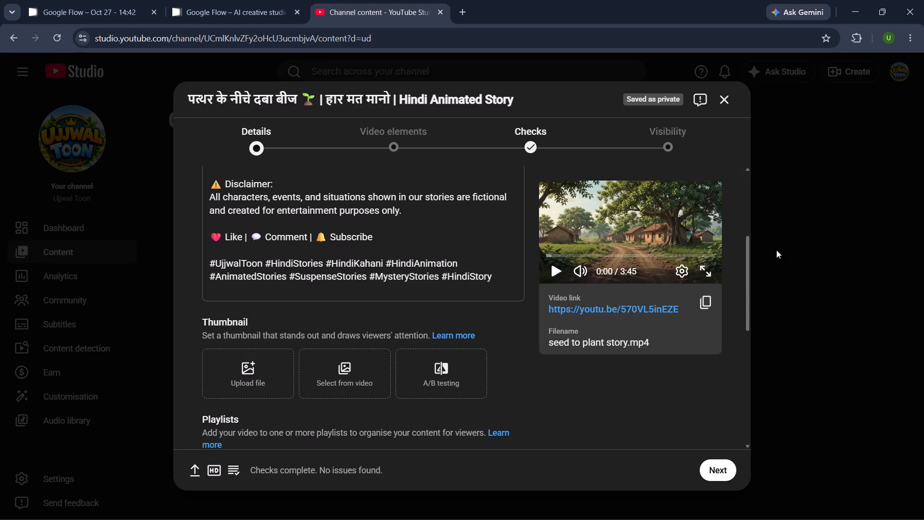
pyautogui.click(552, 273)
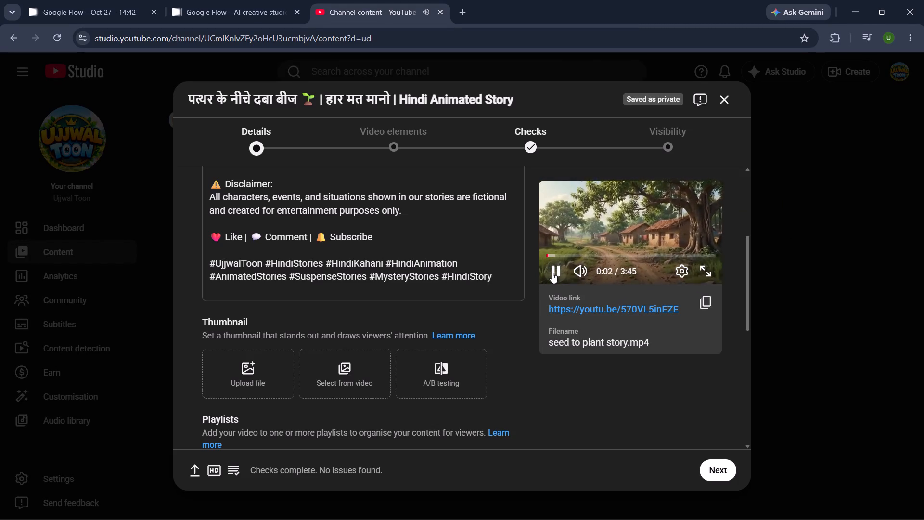
pyautogui.click(676, 272)
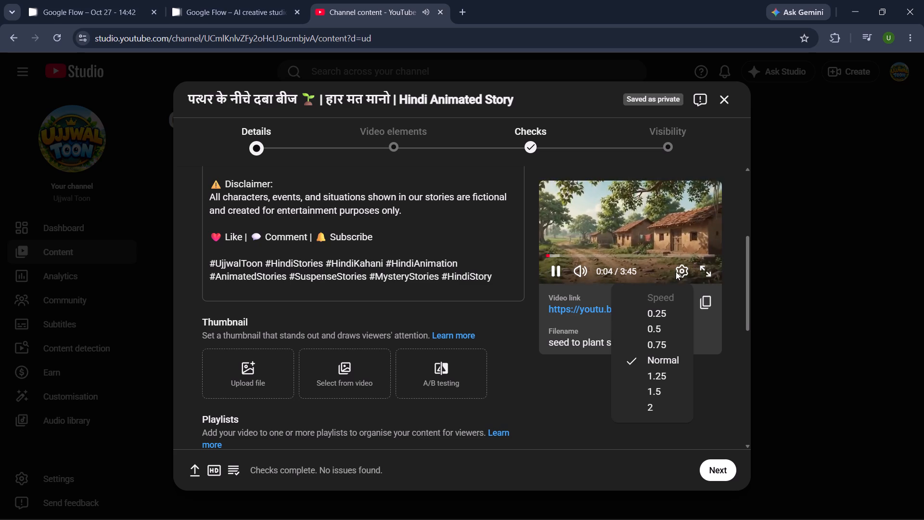
pyautogui.click(611, 381)
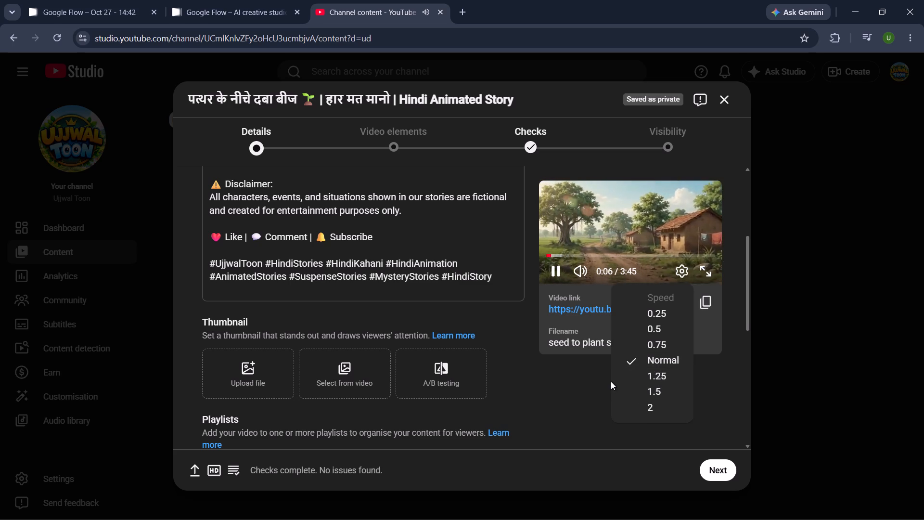
# Review the audience and age restriction settings in the video's details.
pyautogui.scroll(-5, 479, 379)
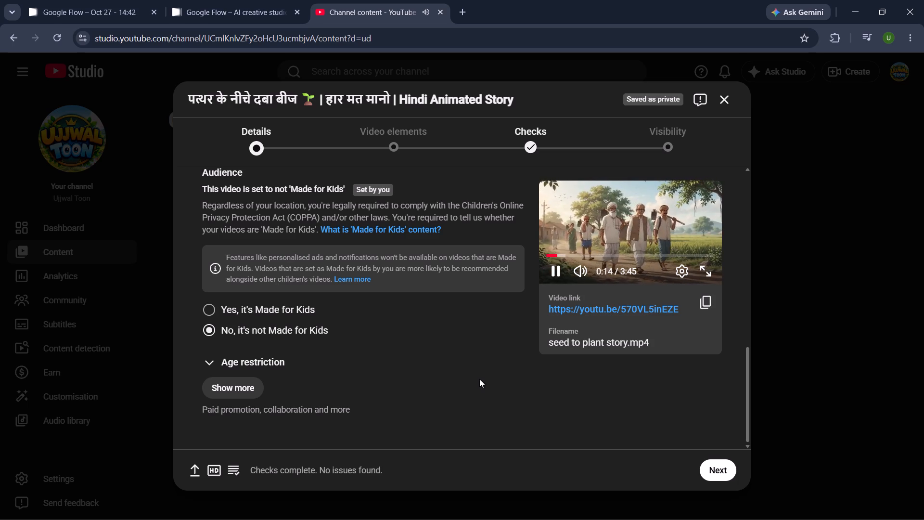
pyautogui.click(214, 365)
pyautogui.scroll(-1, 254, 398)
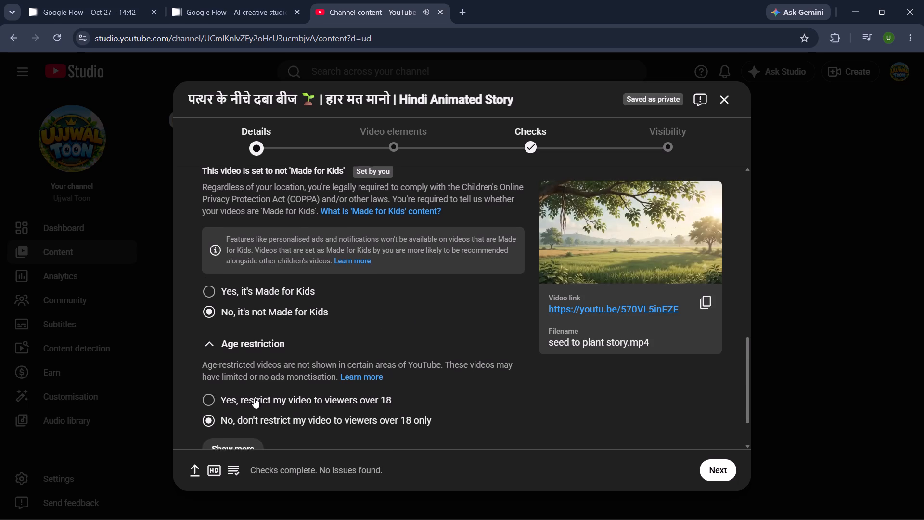
pyautogui.scroll(-1, 254, 398)
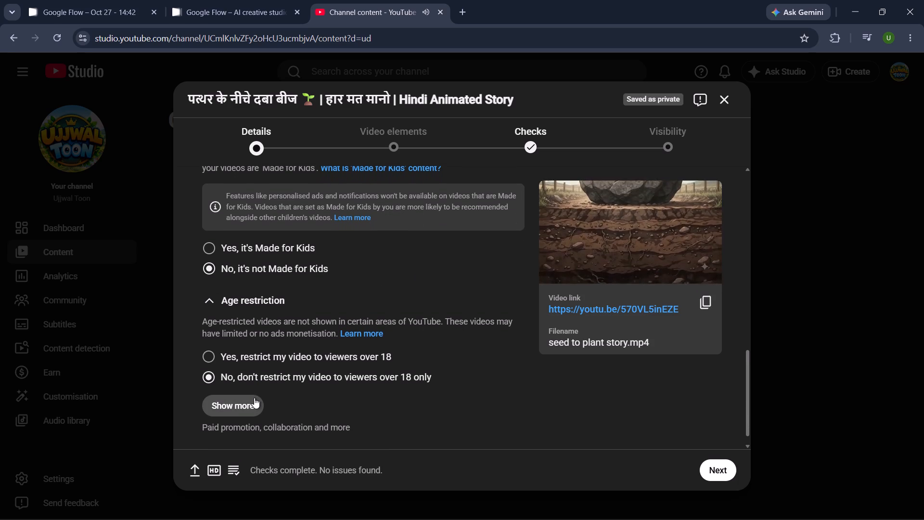
pyautogui.scroll(-1, 254, 398)
pyautogui.scroll(2, 254, 398)
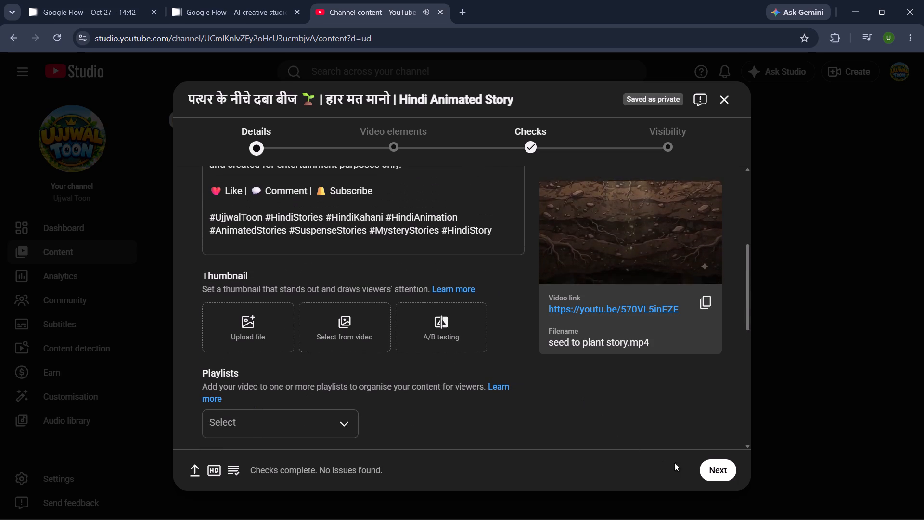
# Continue the upload past the details and video elements stages without adding an end screen or cards.
pyautogui.click(708, 473)
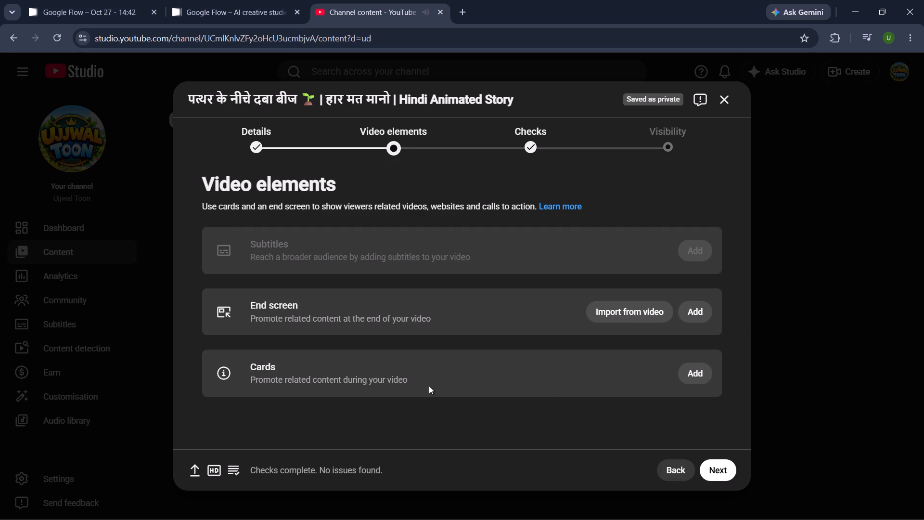
pyautogui.click(706, 470)
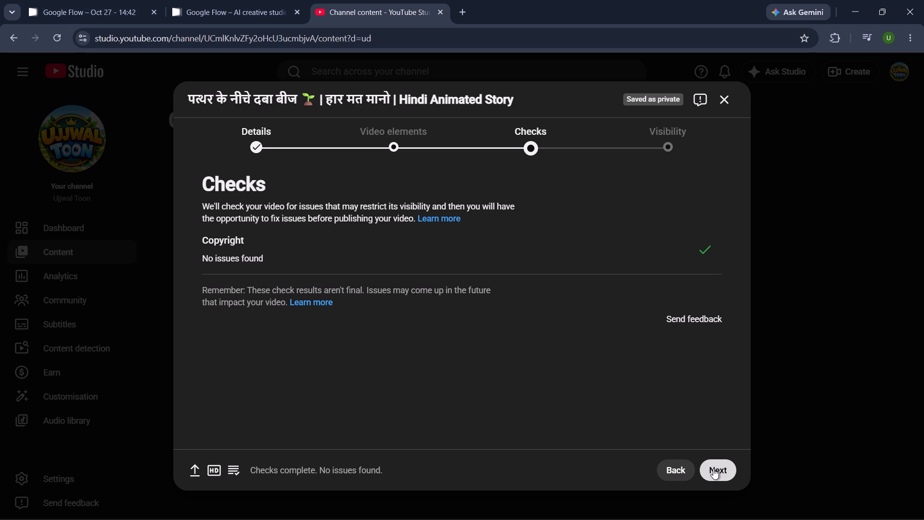
# Continue past the checks stage and save the seed story video with Private visibility.
pyautogui.click(713, 468)
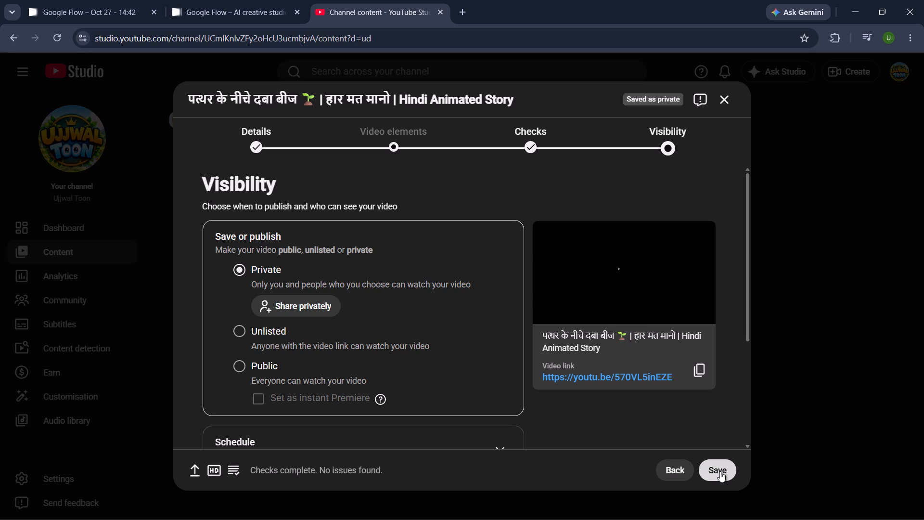
pyautogui.click(720, 471)
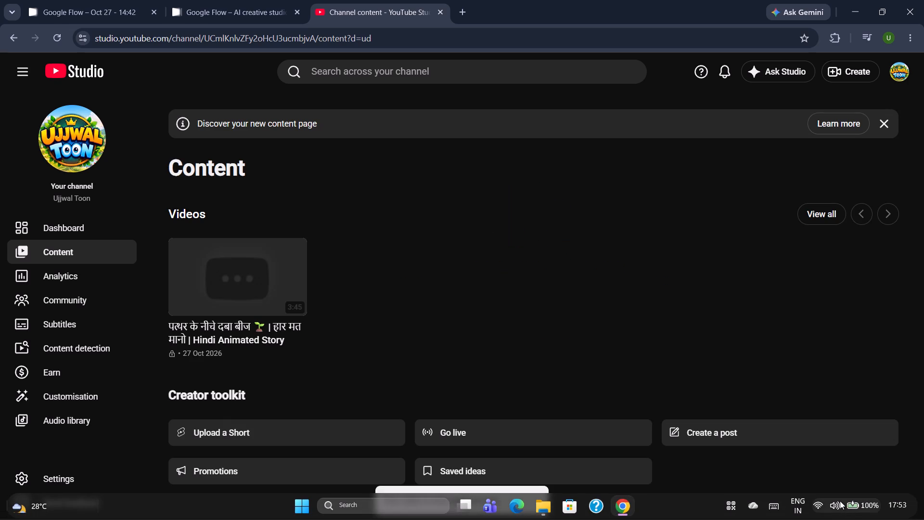
# Switch the computer's Wi-Fi connection to the Preet PG GF 5G network, keeping automatic connection enabled.
pyautogui.click(840, 501)
pyautogui.click(760, 280)
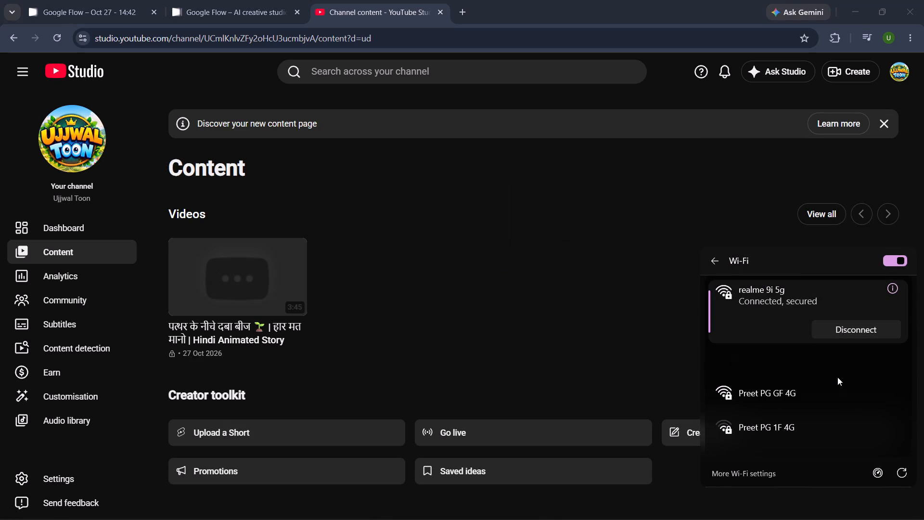
pyautogui.click(796, 367)
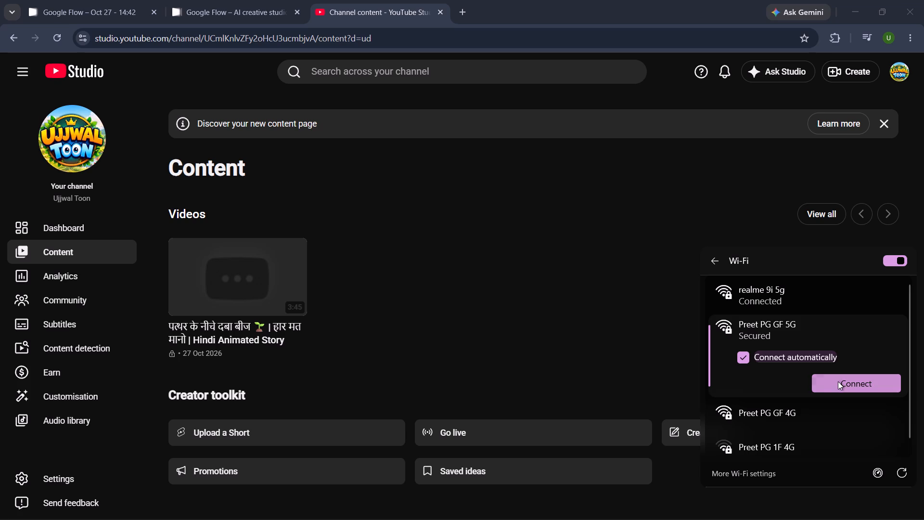
pyautogui.click(838, 381)
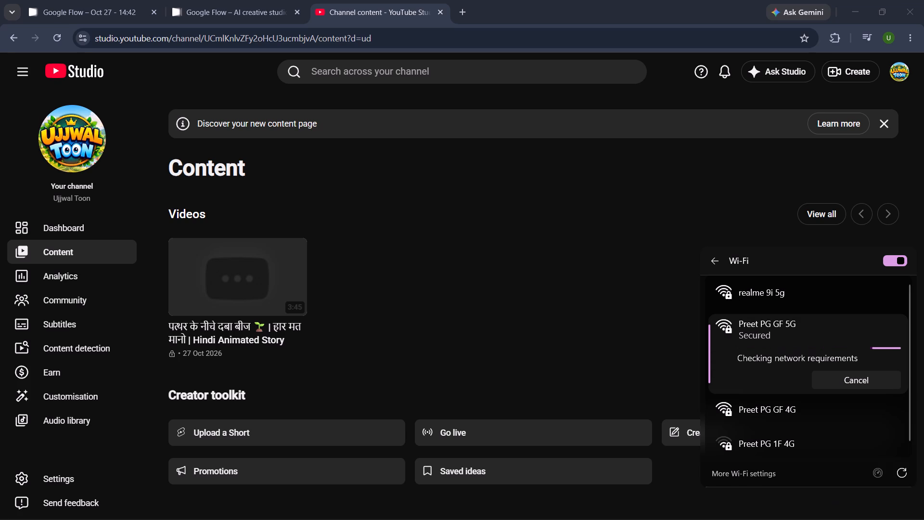
pyautogui.click(838, 509)
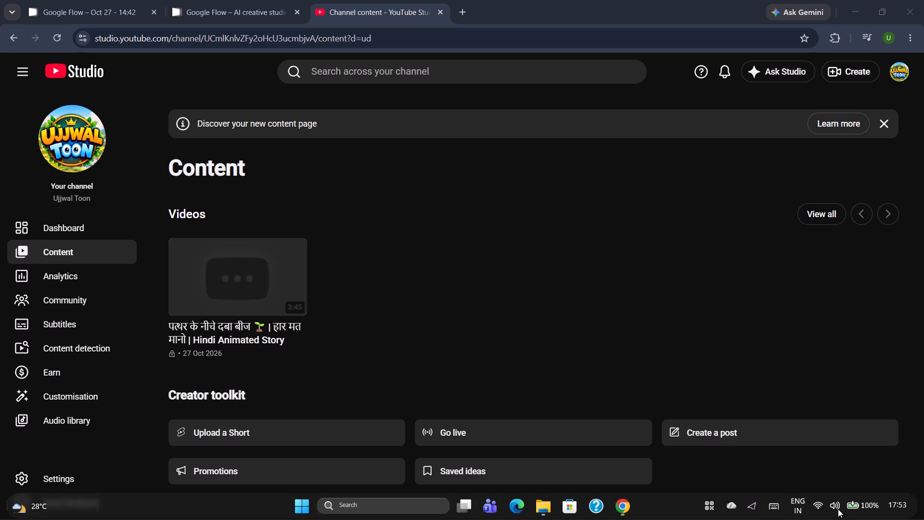
# Search Google for "yt studio" in a new browser tab.
pyautogui.click(469, 11)
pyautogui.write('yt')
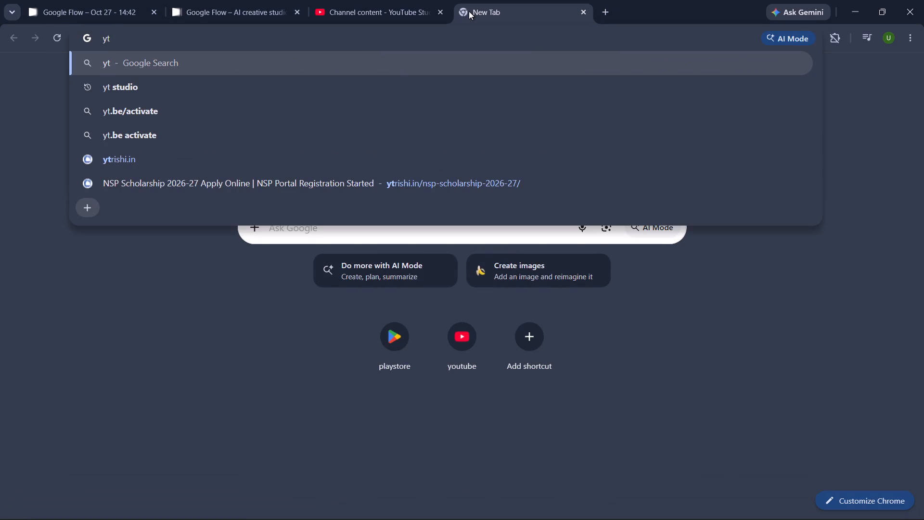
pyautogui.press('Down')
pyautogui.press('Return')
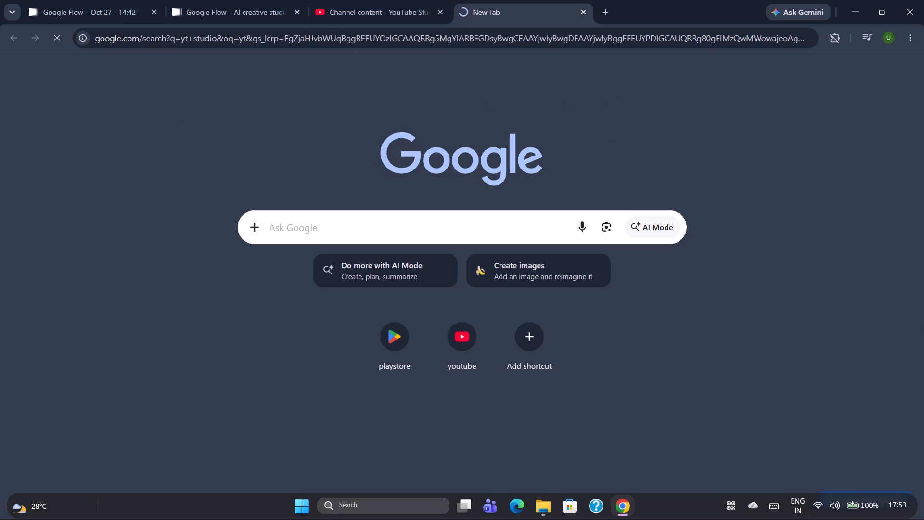
# Check the Wi-Fi connection status in the system's quick settings while the search page loads.
pyautogui.click(834, 503)
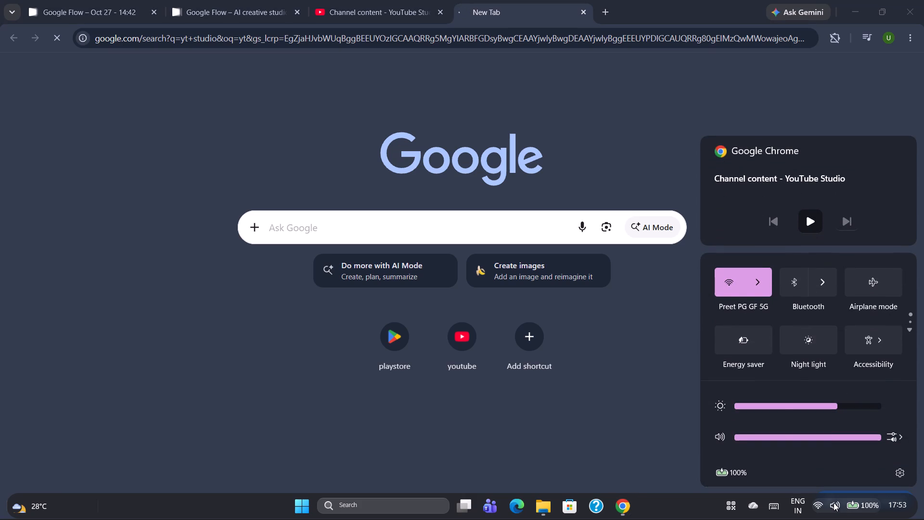
pyautogui.click(834, 503)
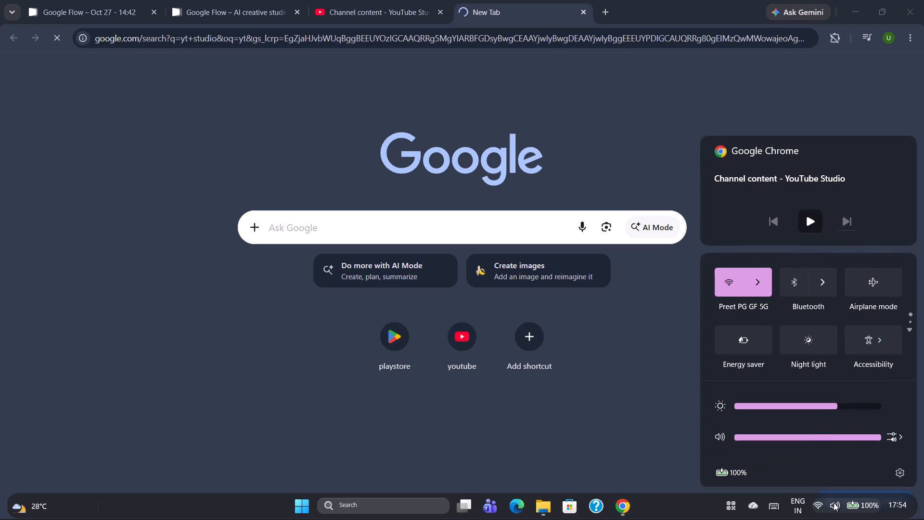
pyautogui.click(834, 503)
pyautogui.click(834, 503)
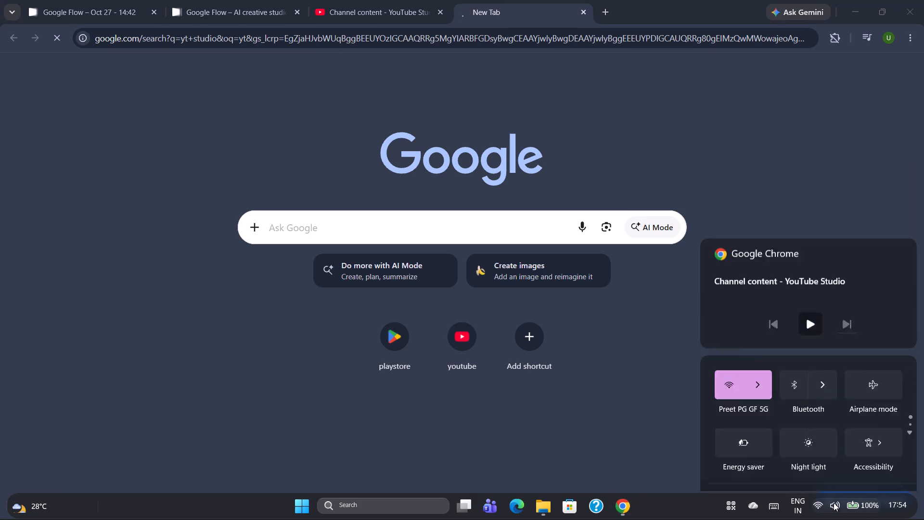
pyautogui.click(581, 130)
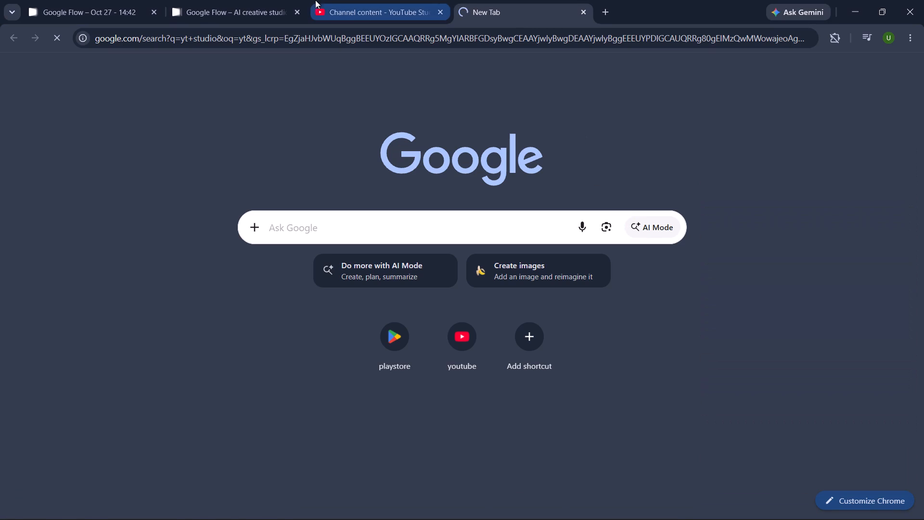
# Return to the channel's content page and look over its videos and creator toolkit.
pyautogui.click(365, 12)
pyautogui.scroll(-2, 572, 363)
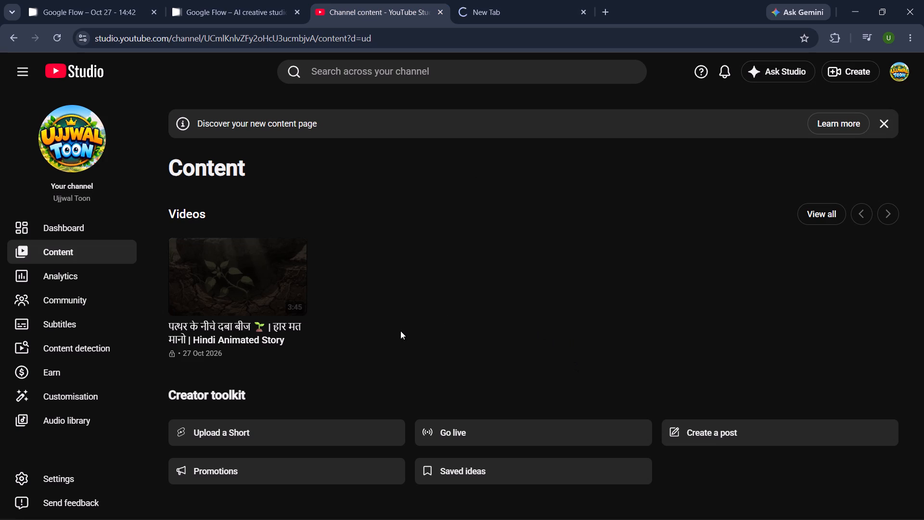
pyautogui.scroll(-3, 394, 331)
pyautogui.scroll(1, 394, 331)
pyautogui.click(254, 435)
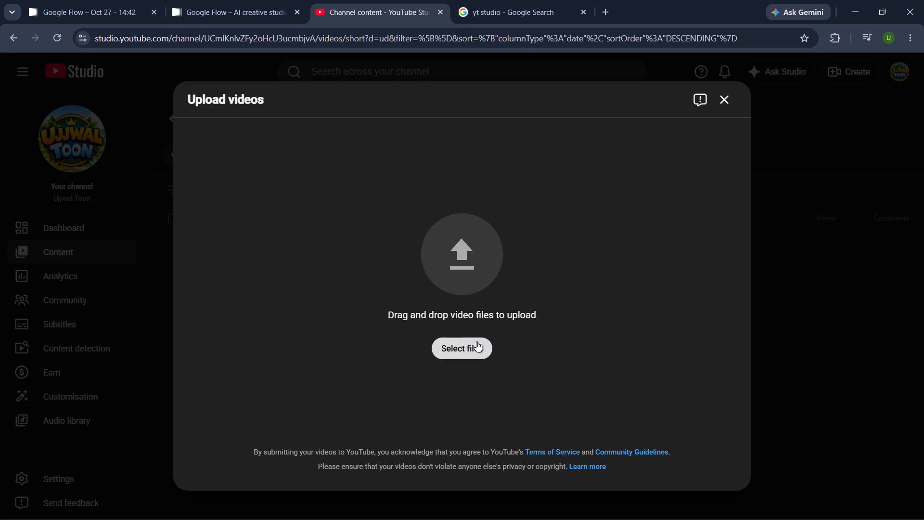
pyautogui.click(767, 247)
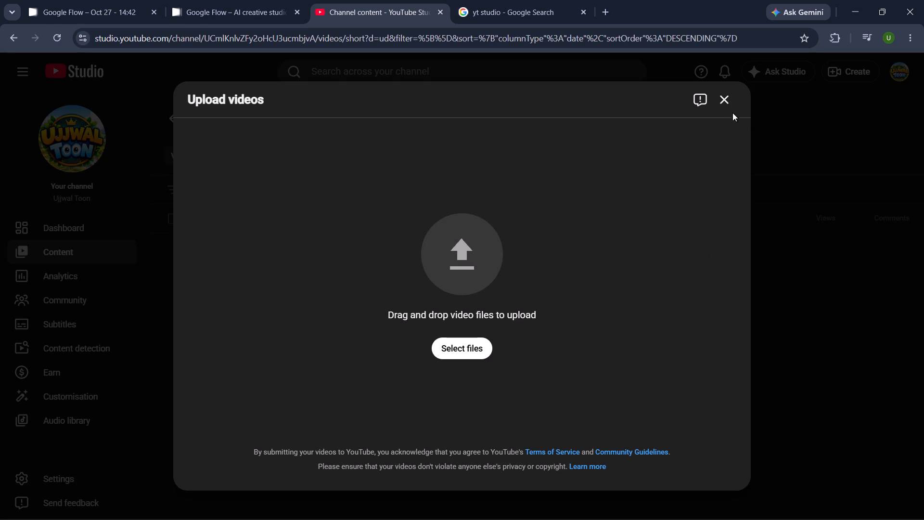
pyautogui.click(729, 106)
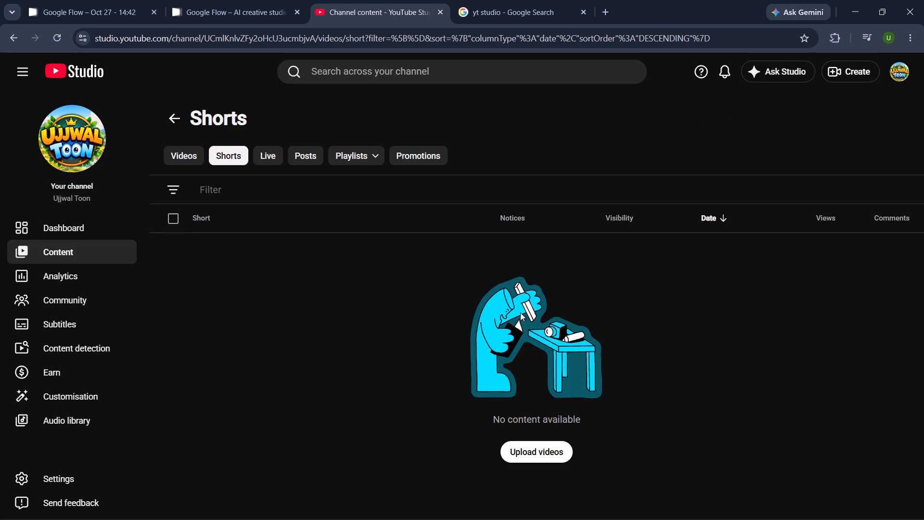
# Show the channel's list of regular videos instead of Shorts.
pyautogui.scroll(-2, 356, 310)
pyautogui.click(173, 155)
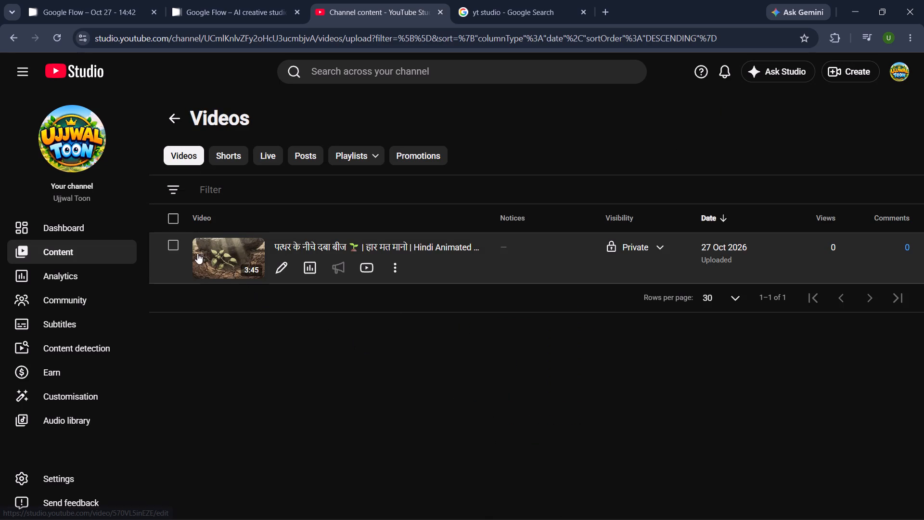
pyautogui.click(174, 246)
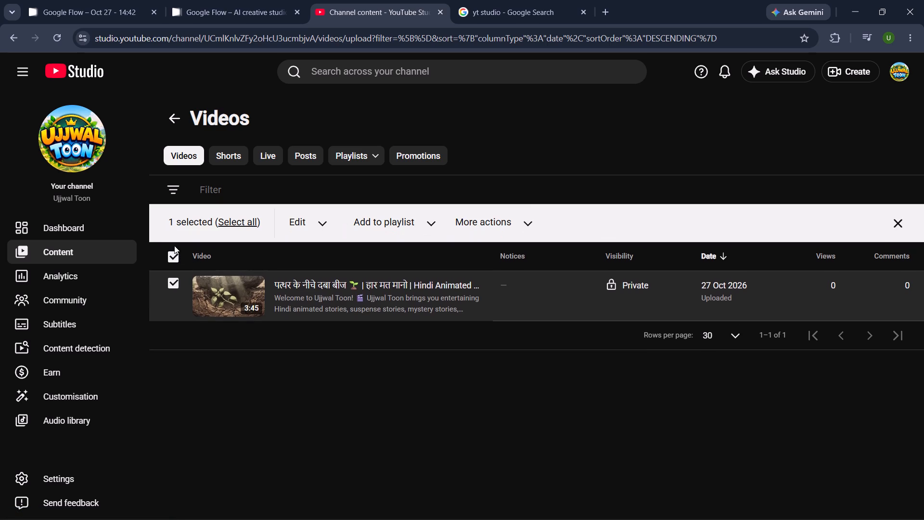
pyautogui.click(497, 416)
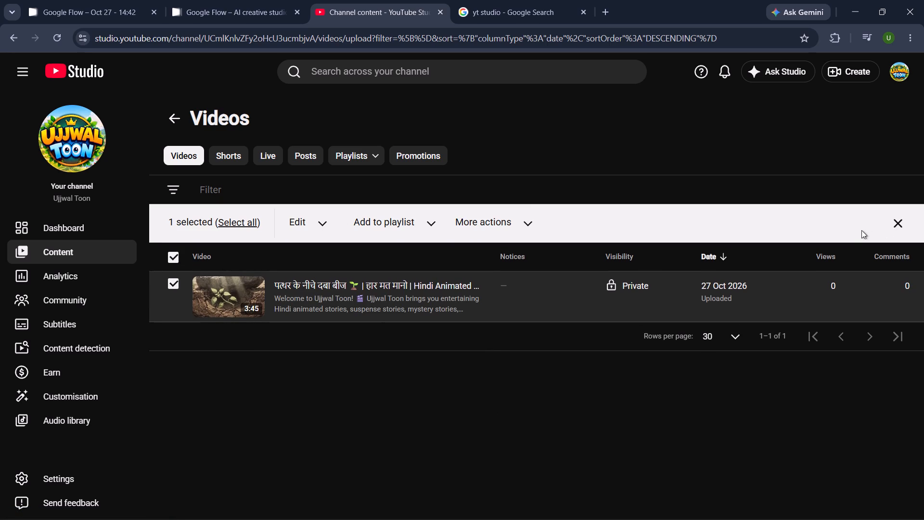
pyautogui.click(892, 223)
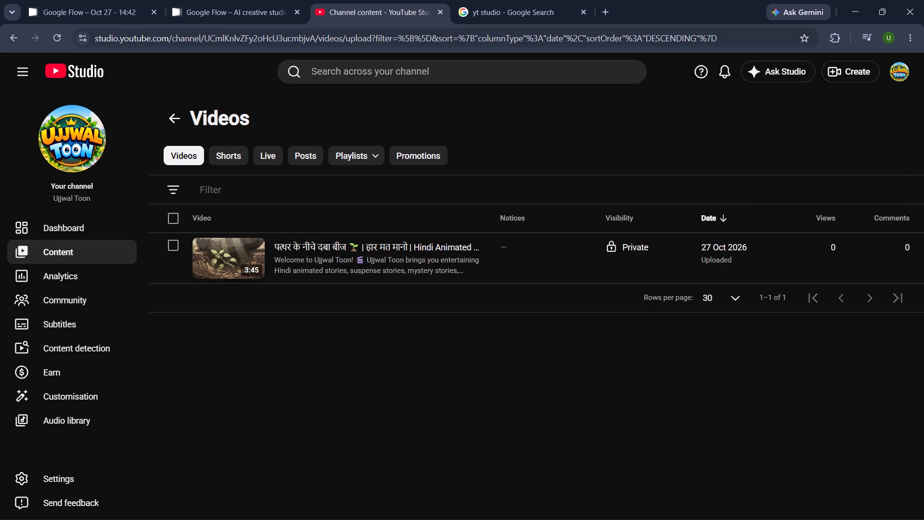
# Open the channel dashboard in YouTube Studio from the "yt studio" search results.
pyautogui.click(518, 15)
pyautogui.click(190, 191)
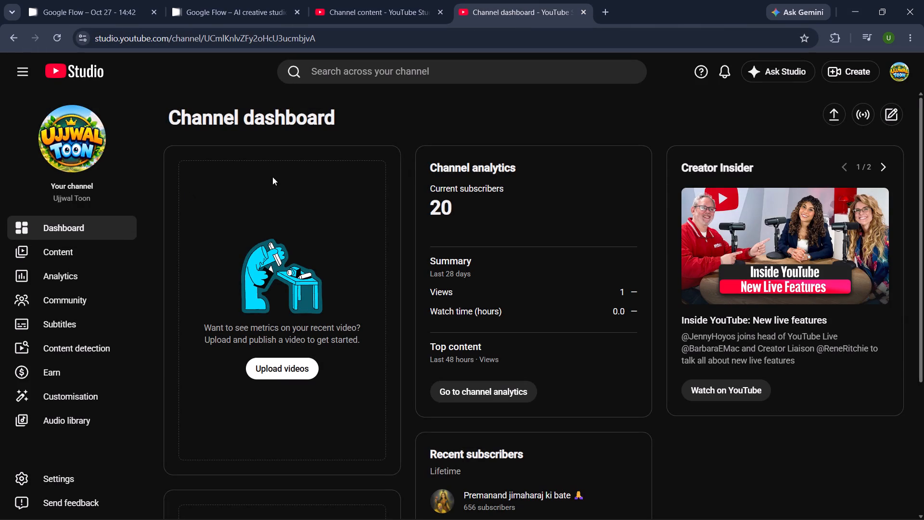
# Upload the second "seed to plant story" file from the seed to plant story folder and close its details while it uploads.
pyautogui.scroll(-1, 329, 276)
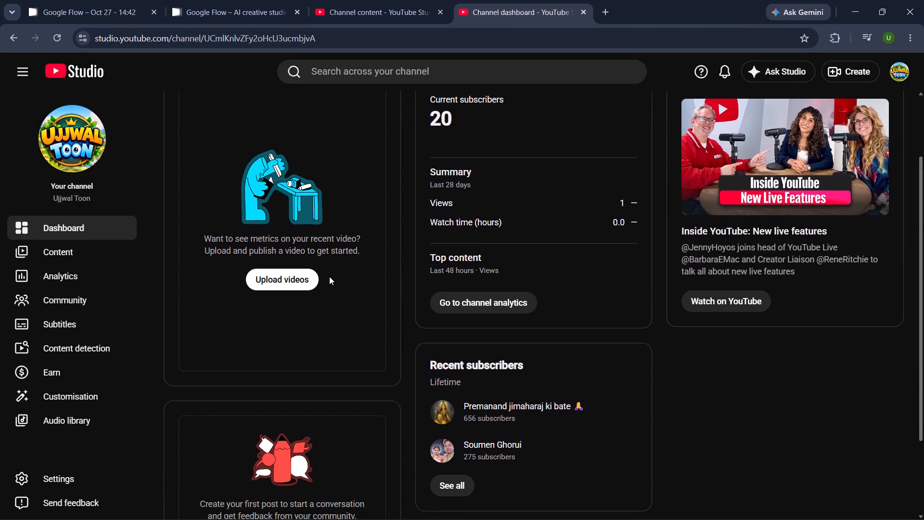
pyautogui.scroll(-2, 329, 276)
pyautogui.click(295, 169)
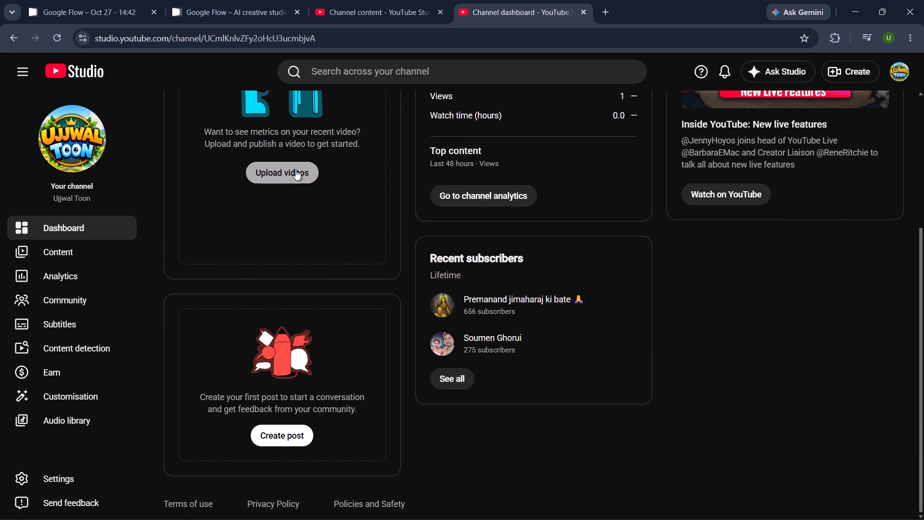
pyautogui.click(454, 344)
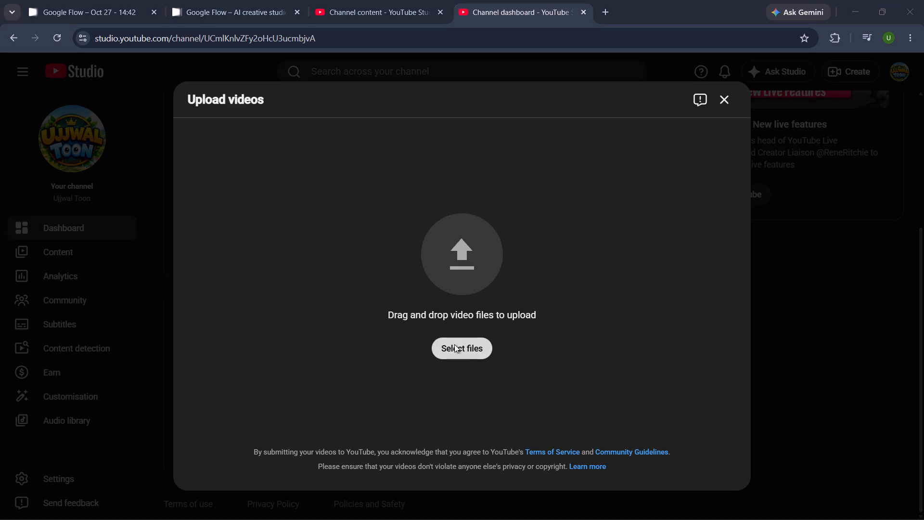
pyautogui.click(144, 117)
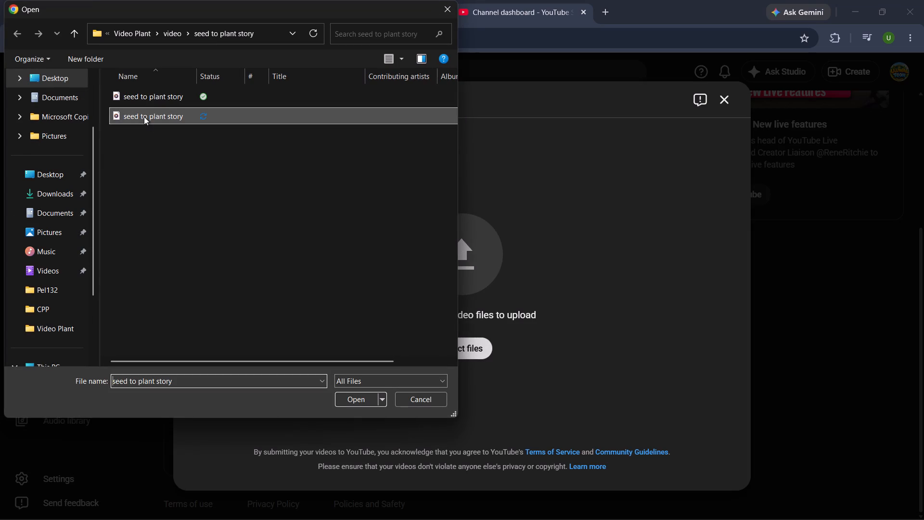
pyautogui.click(355, 400)
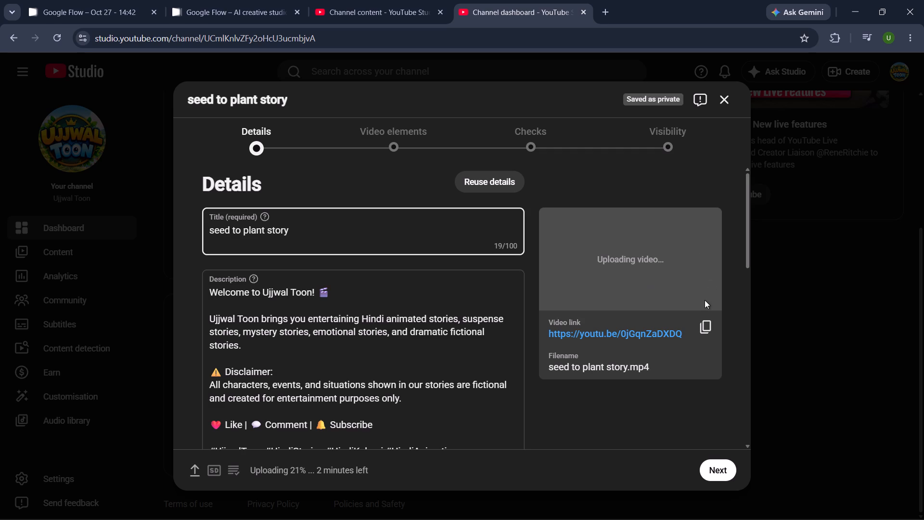
pyautogui.click(723, 97)
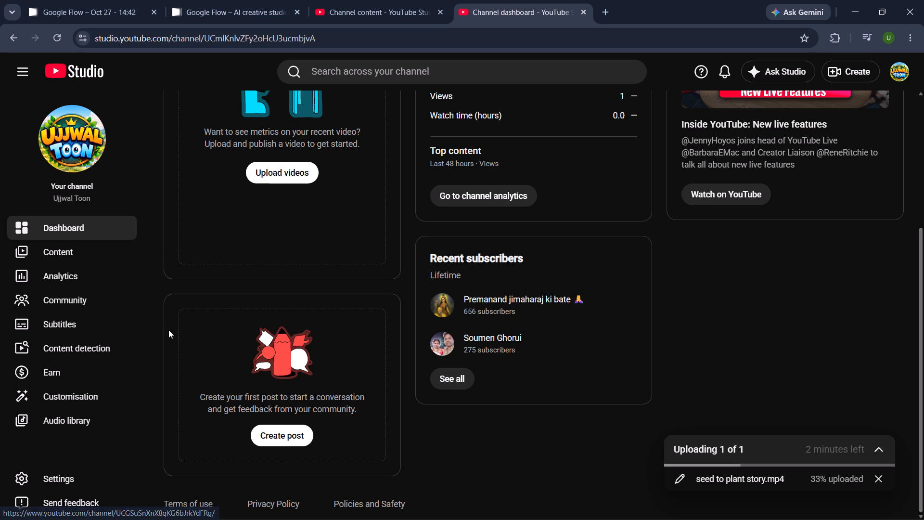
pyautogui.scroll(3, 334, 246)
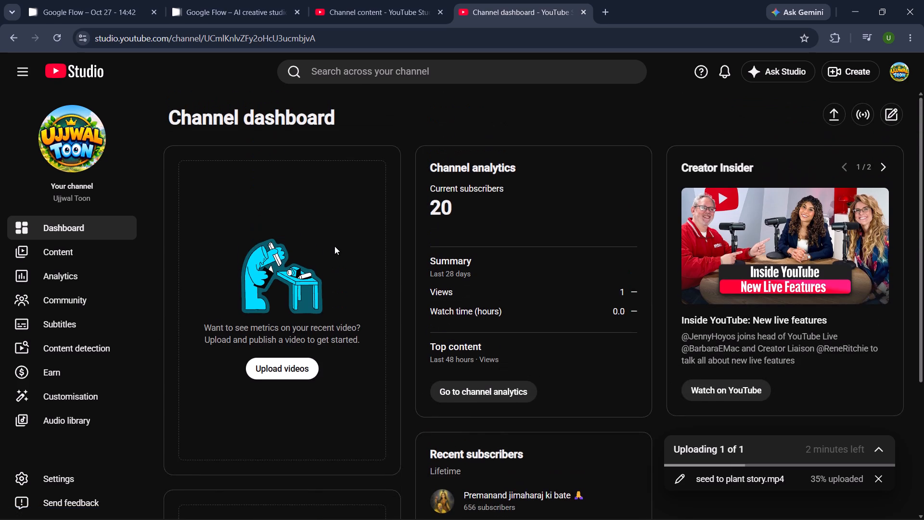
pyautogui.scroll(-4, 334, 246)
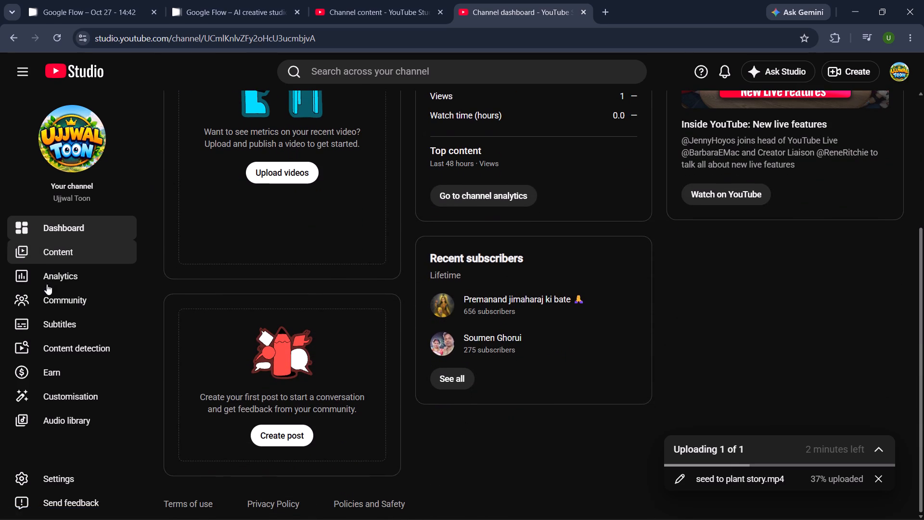
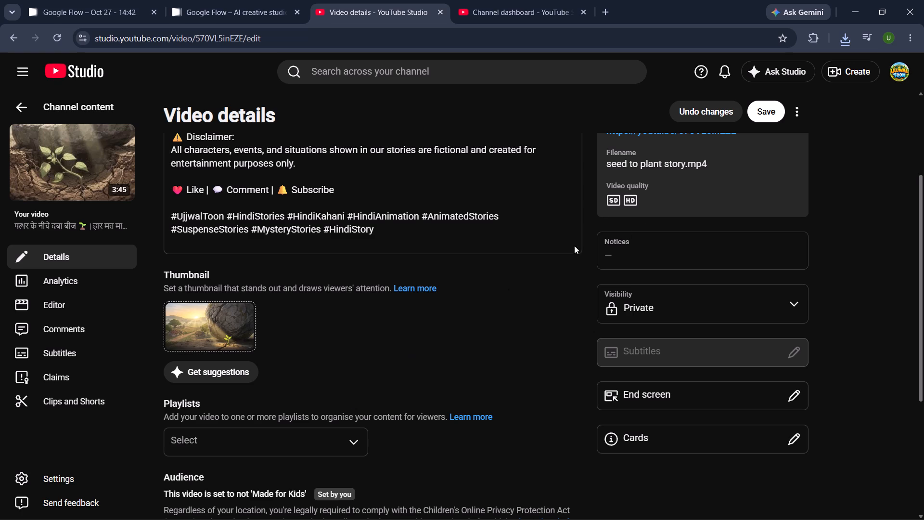
pyautogui.click(763, 110)
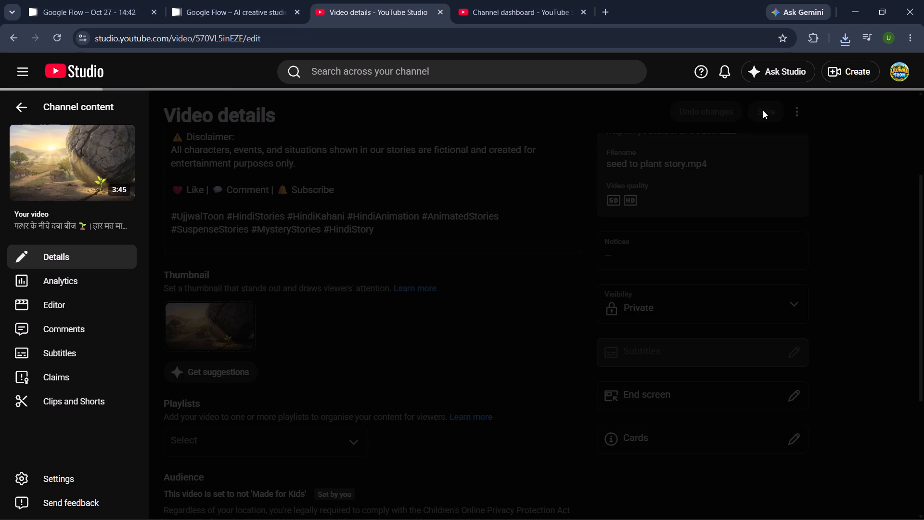
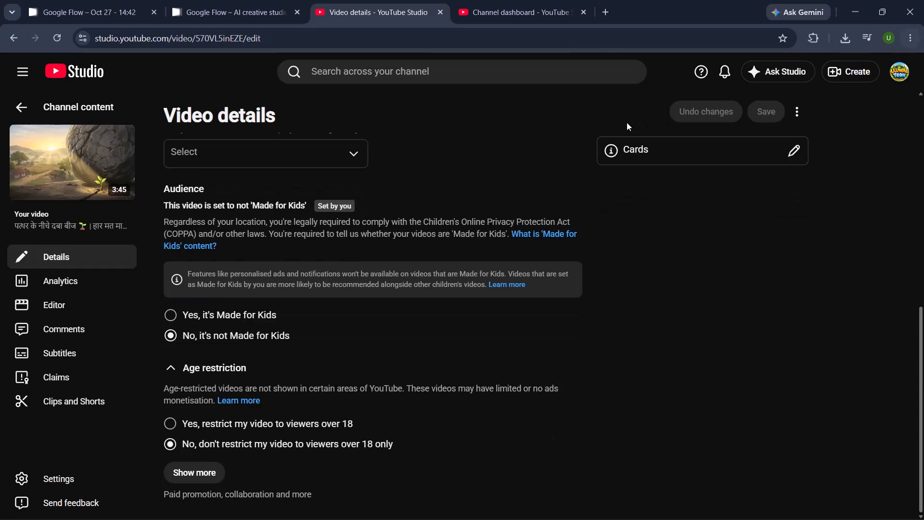
# Review the saved video details, and reload both the channel dashboard and the video details page to check the published video.
pyautogui.scroll(3, 501, 173)
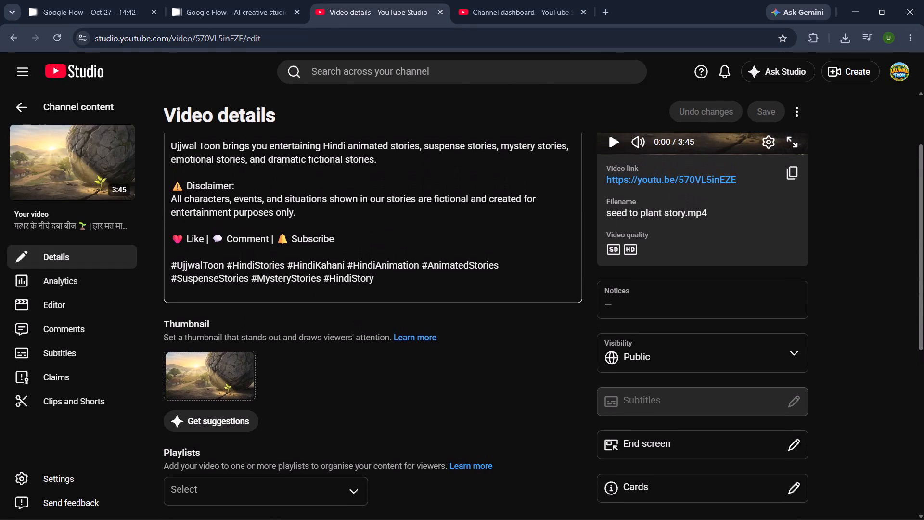
pyautogui.scroll(2, 501, 173)
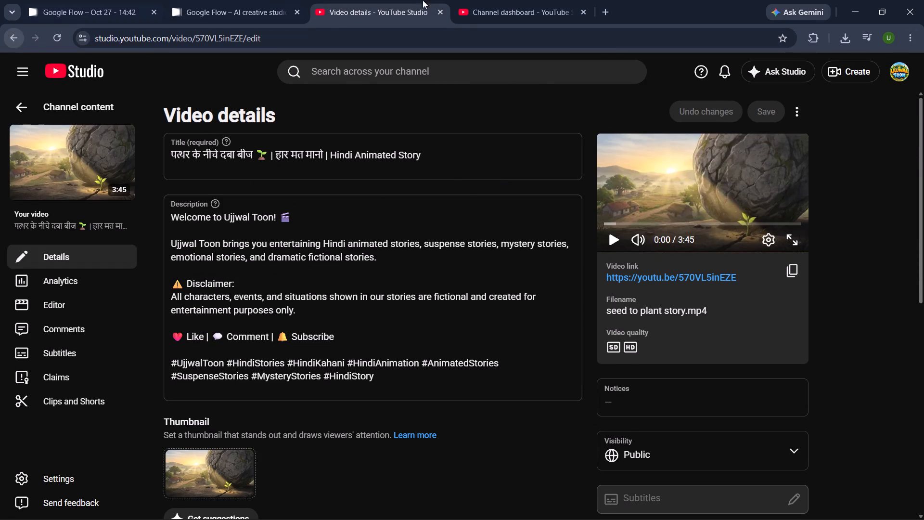
pyautogui.click(482, 8)
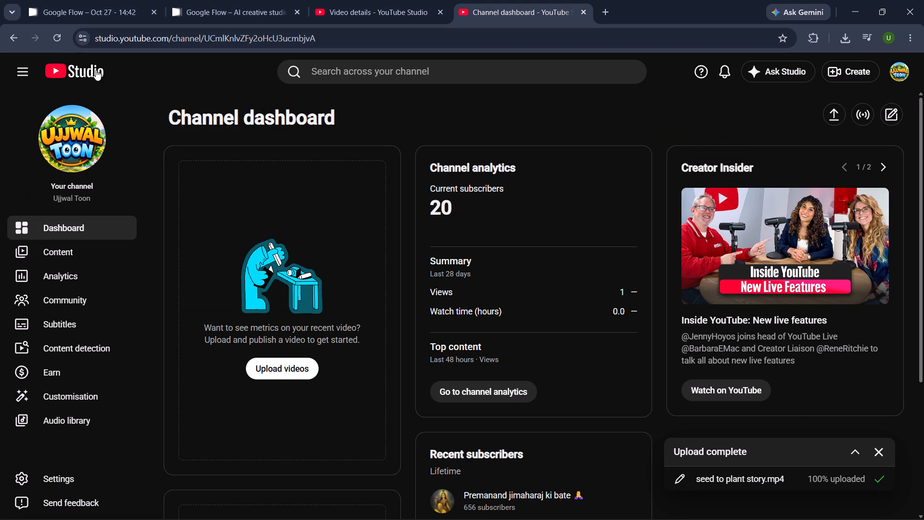
pyautogui.click(52, 41)
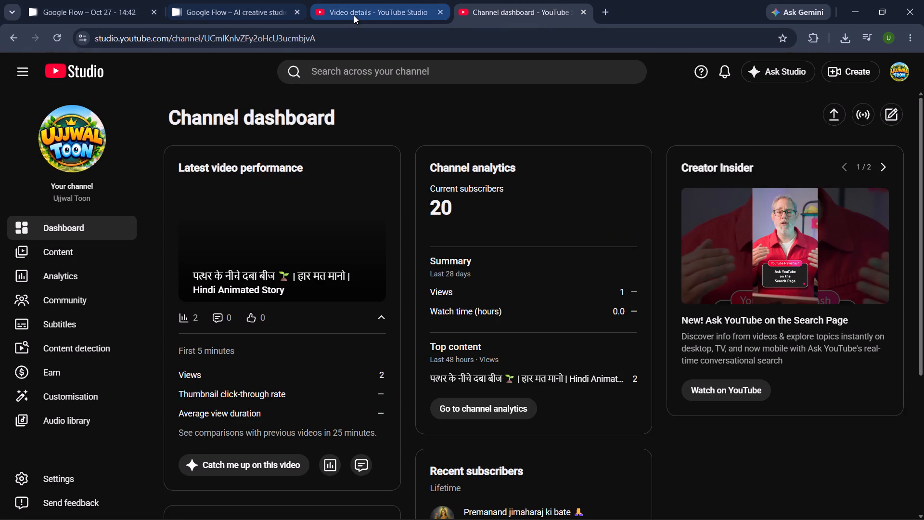
pyautogui.click(354, 14)
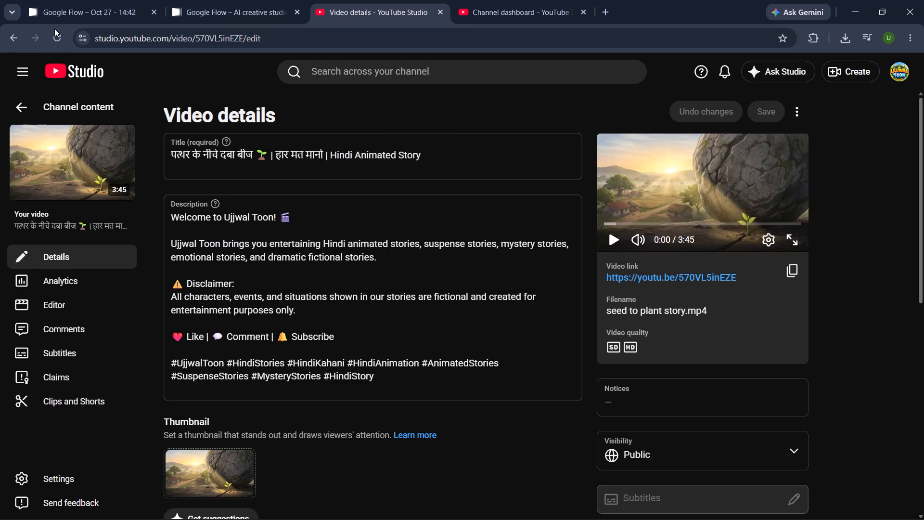
pyautogui.click(52, 36)
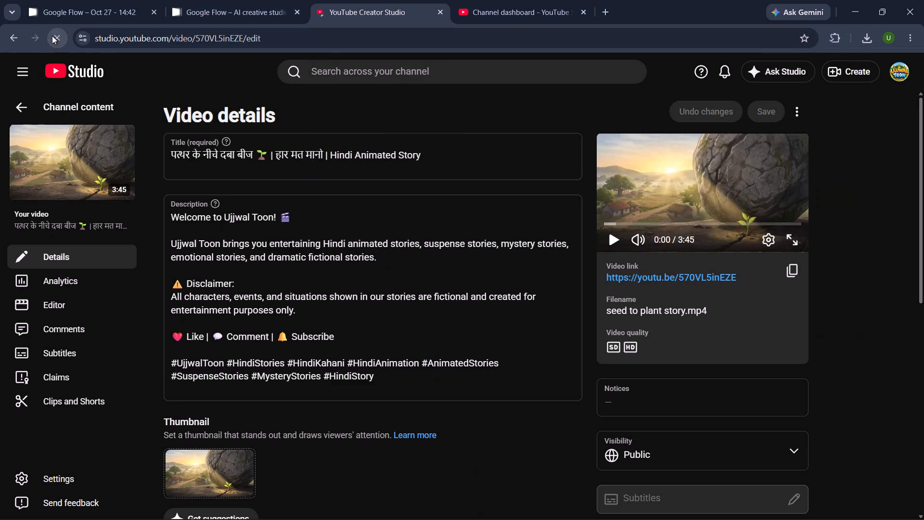
# Close the browser, the Downloads and Video Plant folder windows, and the CapCut editor holding project 1027 (1).
pyautogui.click(623, 0)
pyautogui.click(923, 0)
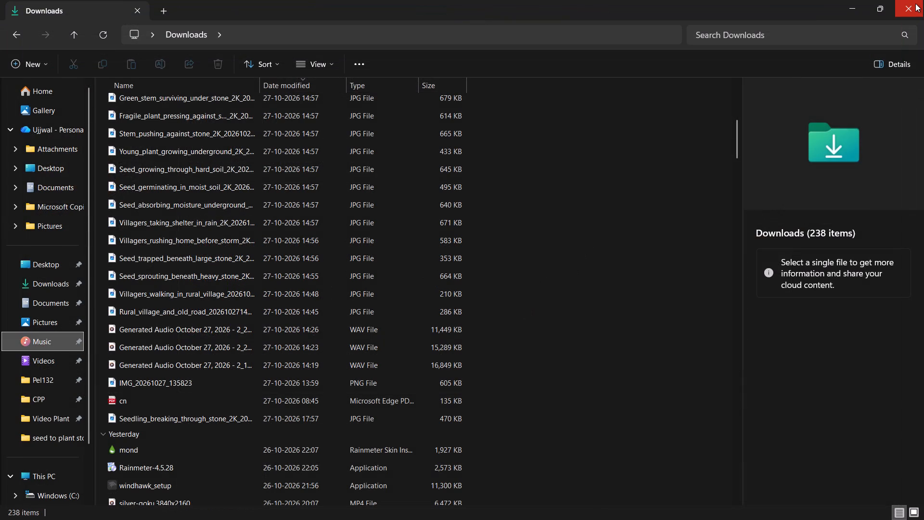
pyautogui.click(915, 3)
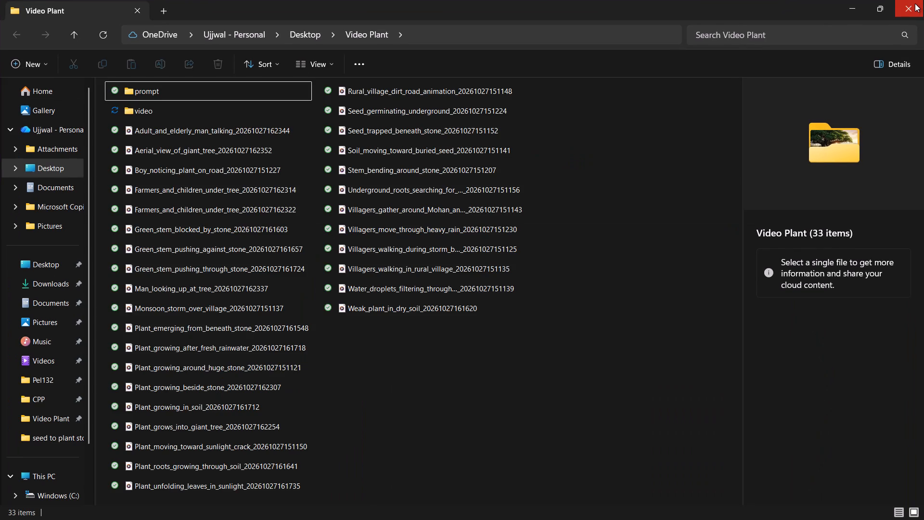
pyautogui.click(914, 3)
pyautogui.click(913, 6)
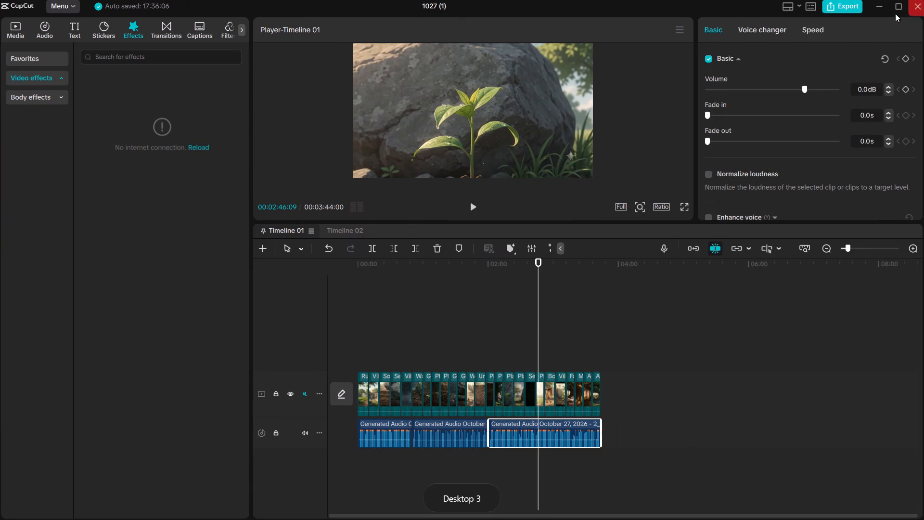
pyautogui.click(921, 10)
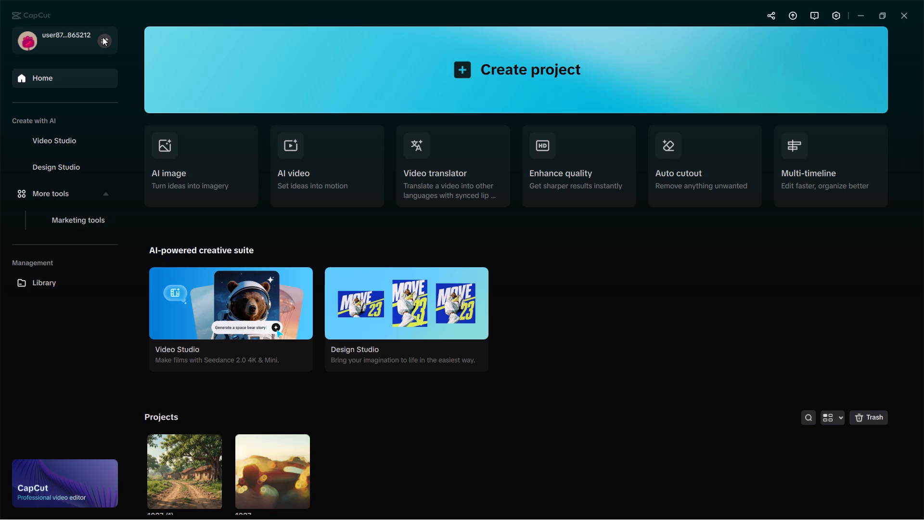
# Open the CapCut account's Creator Center, retry loading its page several times, and close the Creator Center window.
pyautogui.click(40, 39)
pyautogui.click(22, 43)
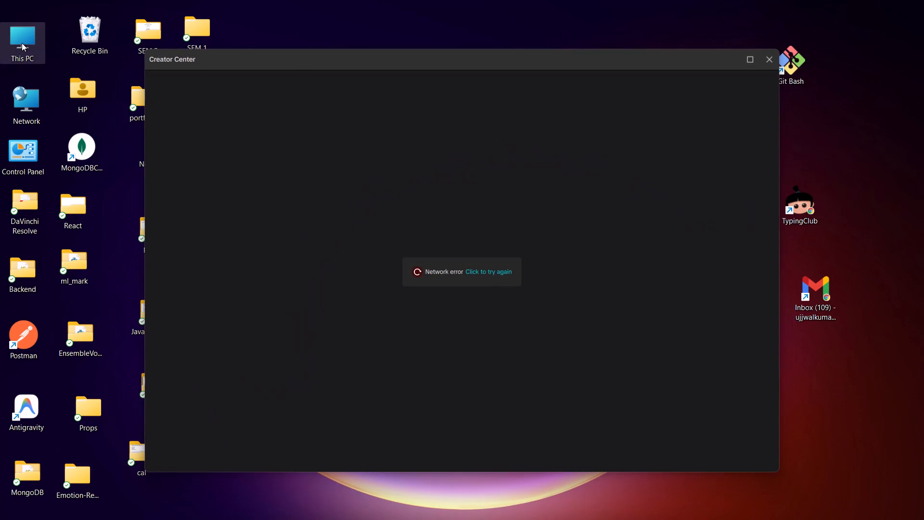
pyautogui.click(486, 269)
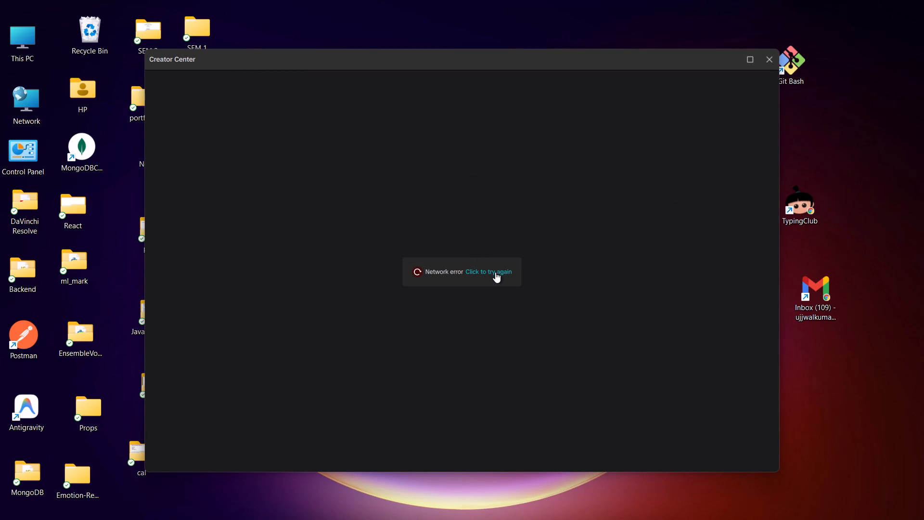
pyautogui.click(495, 272)
pyautogui.click(495, 272)
pyautogui.tripleClick(495, 272)
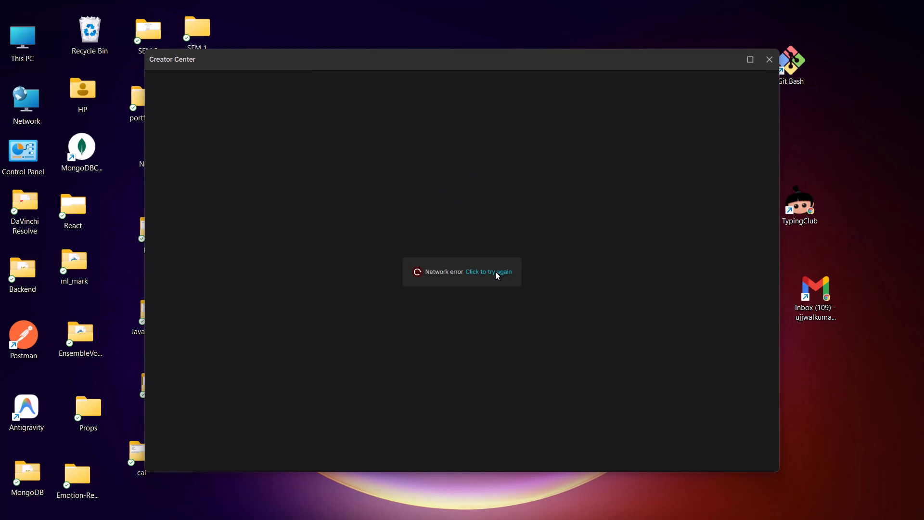
pyautogui.doubleClick(495, 272)
pyautogui.click(768, 59)
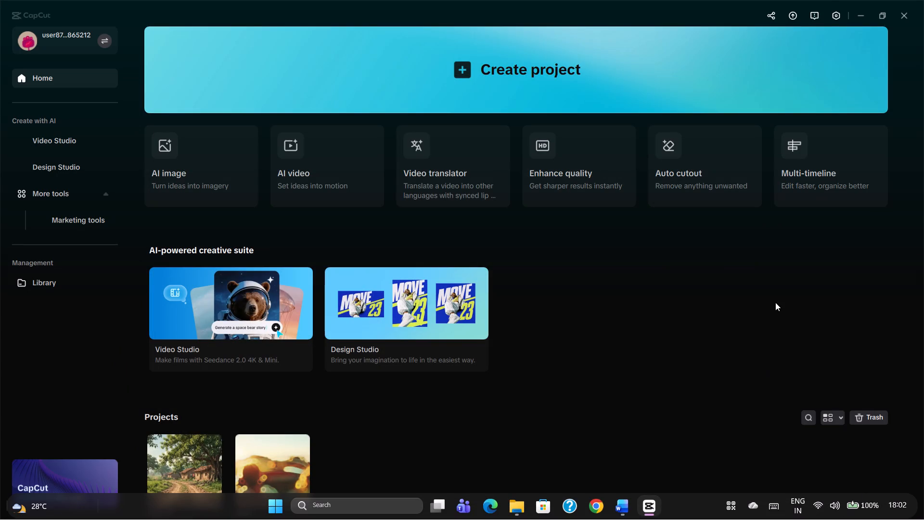
# Open CapCut's settings to view the Draft save paths and cache options, and cancel without changing anything.
pyautogui.click(834, 18)
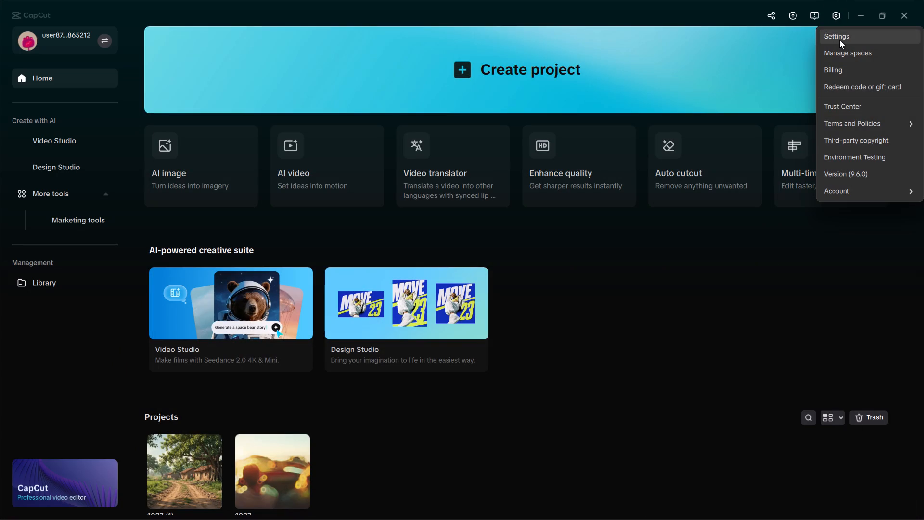
pyautogui.click(839, 40)
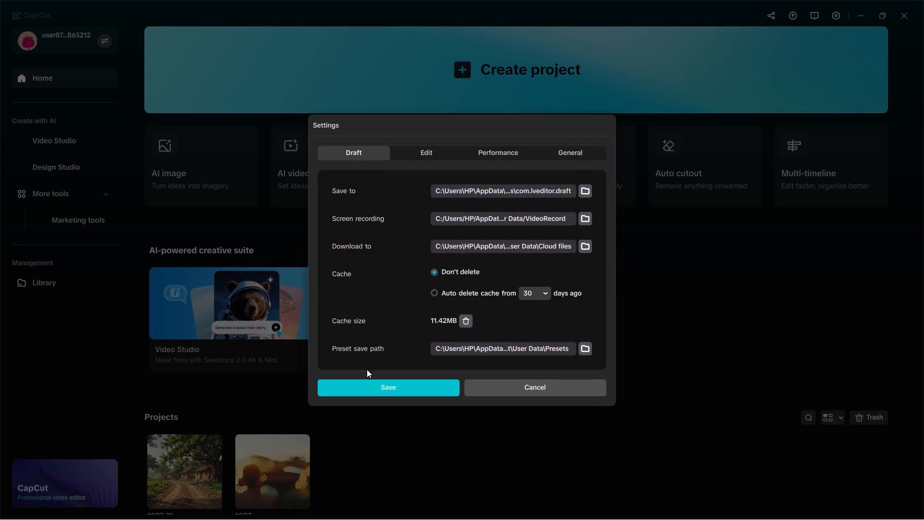
pyautogui.scroll(-3, 464, 306)
pyautogui.click(634, 124)
pyautogui.click(483, 397)
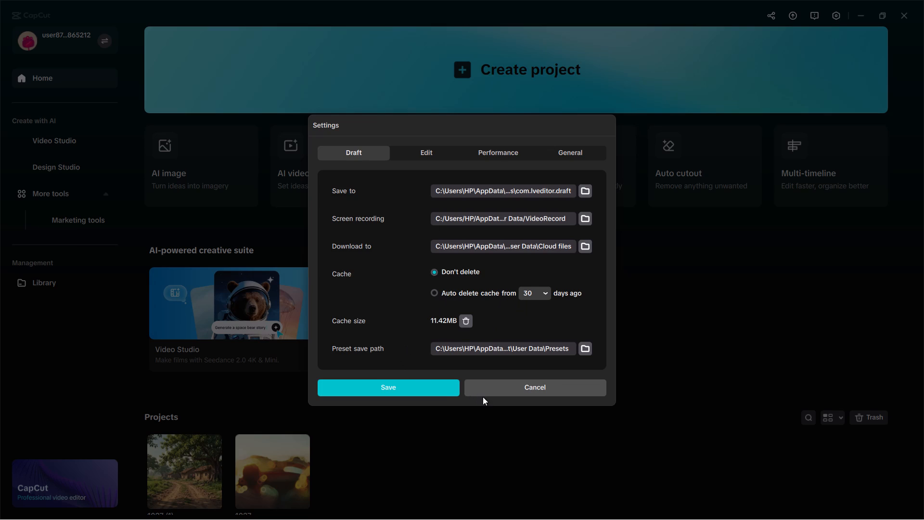
pyautogui.click(492, 393)
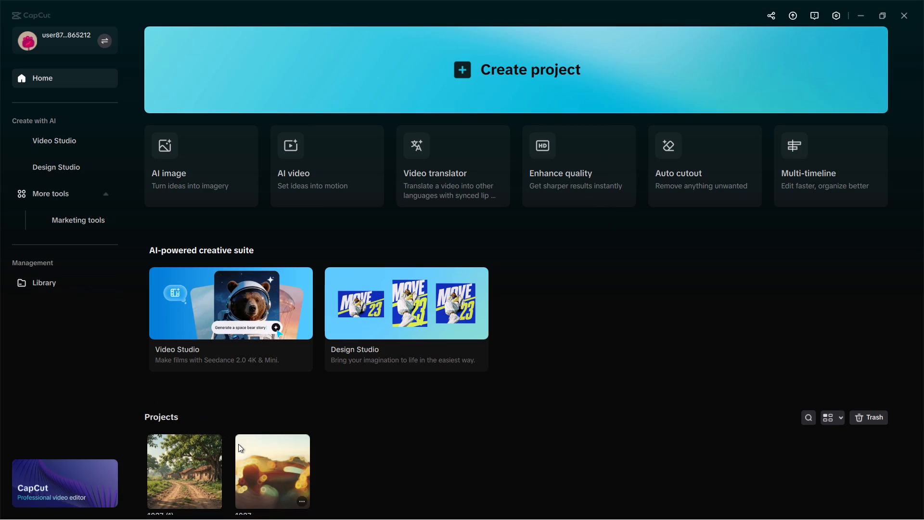
# Look over the projects on the home page, reopen the account's Creator Center, and close its window.
pyautogui.scroll(-1, 239, 442)
pyautogui.scroll(3, 239, 442)
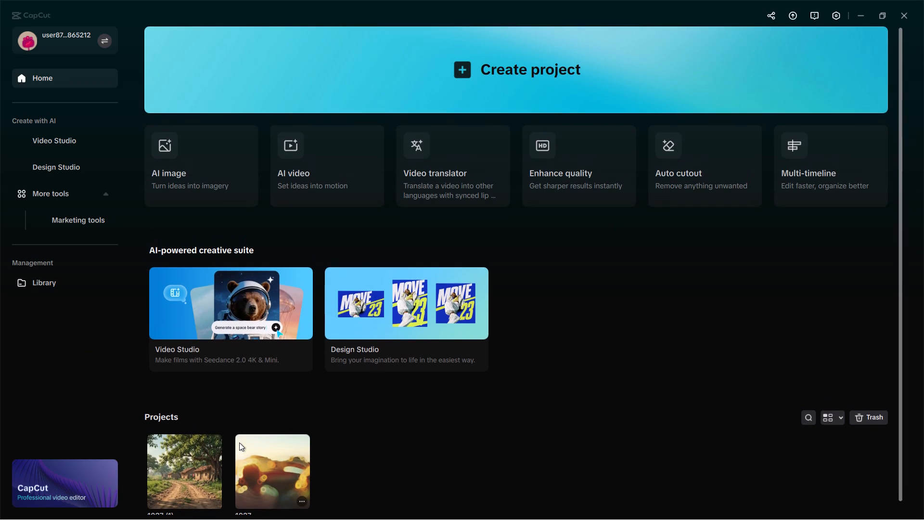
pyautogui.click(103, 40)
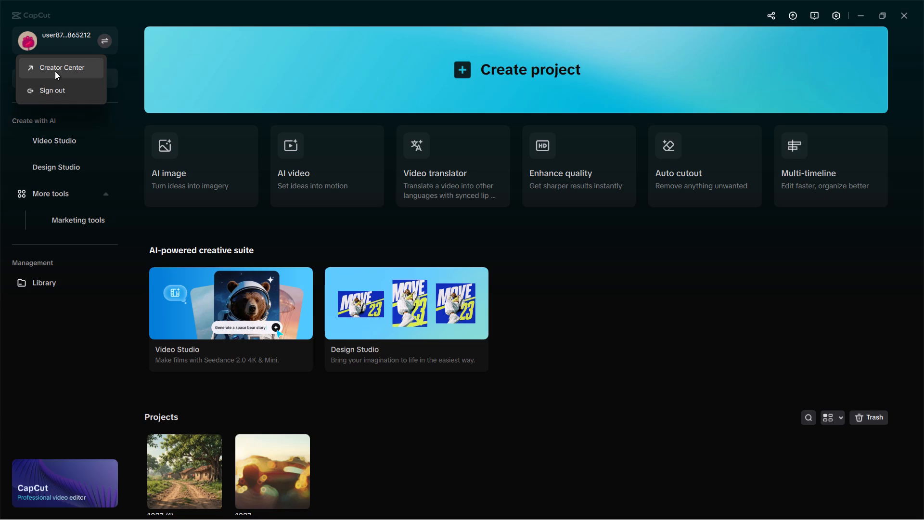
pyautogui.click(58, 70)
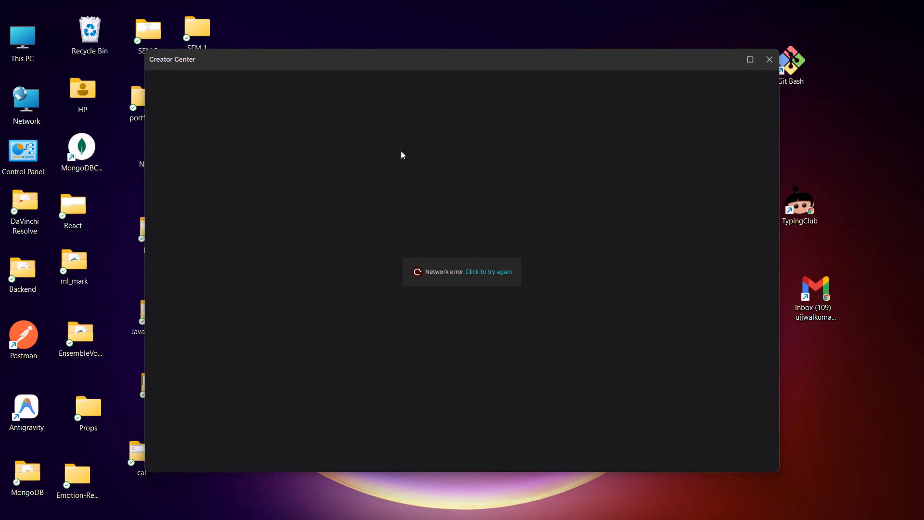
pyautogui.click(764, 59)
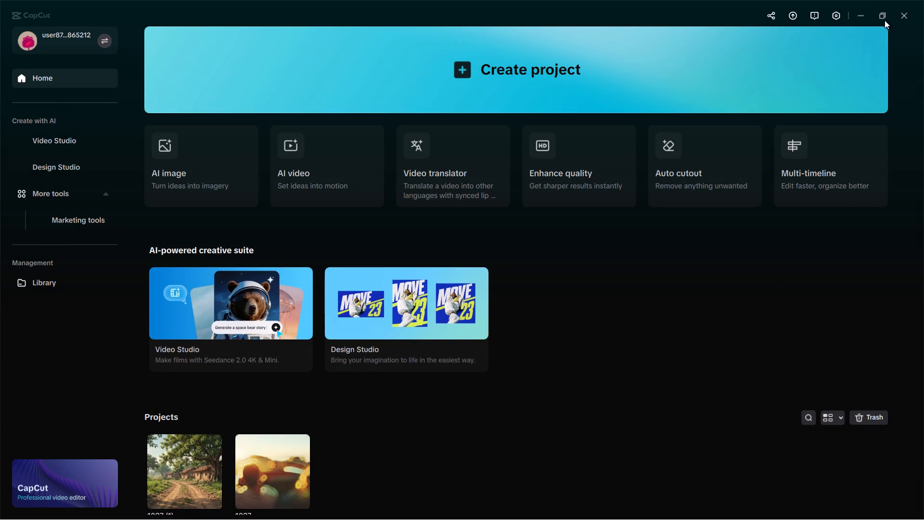
# Close CapCut's home window and the remaining File Explorer window.
pyautogui.click(899, 15)
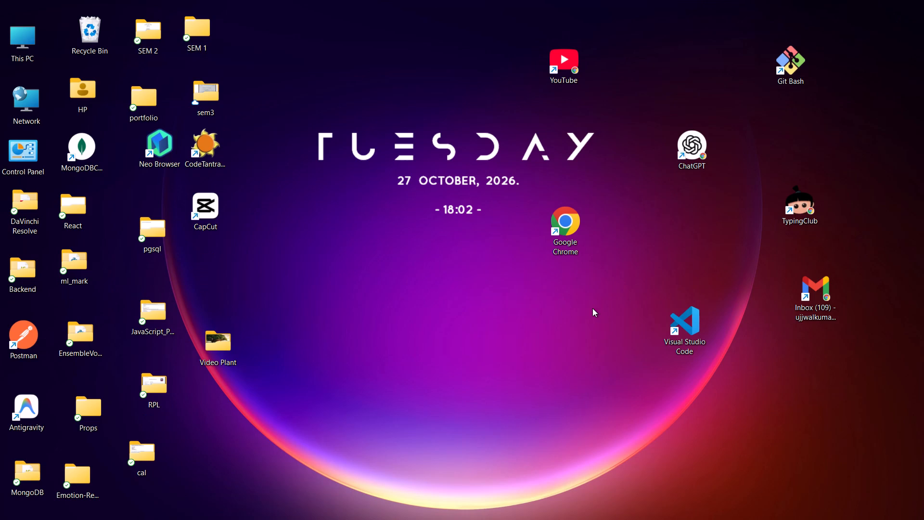
pyautogui.click(923, 0)
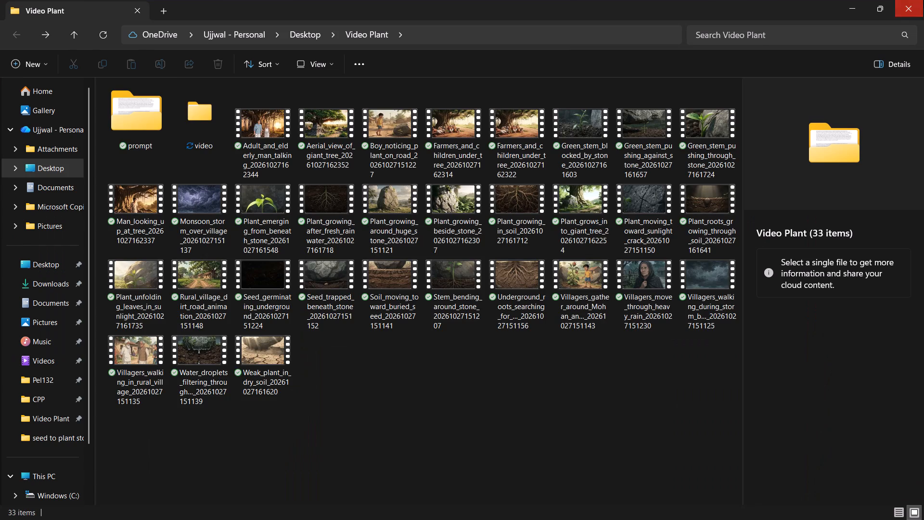